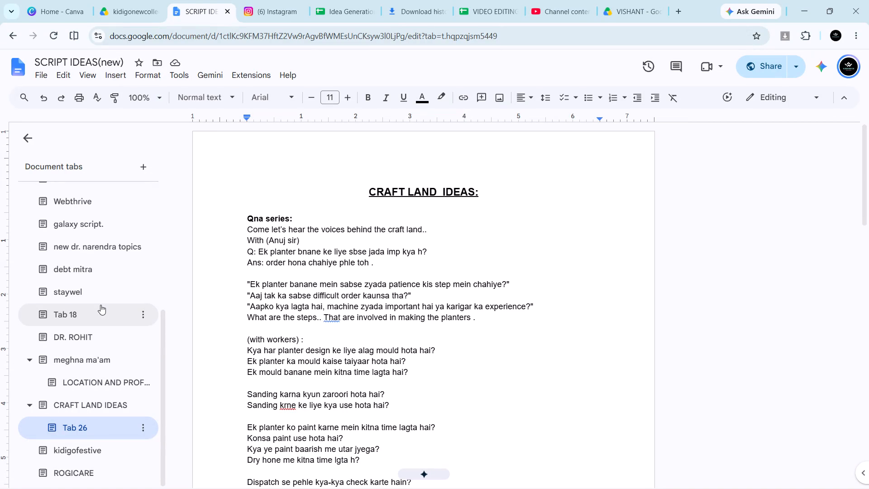
Check the contents of Tab 18 and of Tab 26 under CRAFT LAND IDEAS.
scroll(117, 302, "up", 1)
left_click(73, 376)
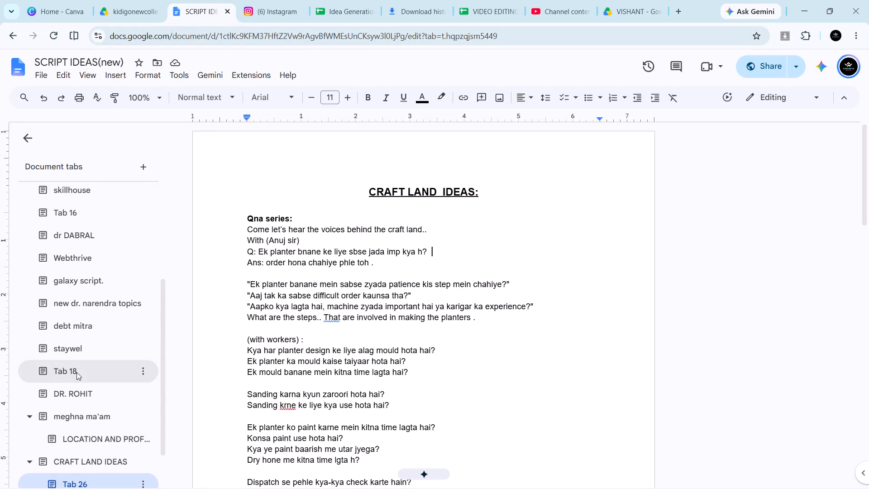
scroll(272, 304, "down", 3)
scroll(83, 388, "down", 3)
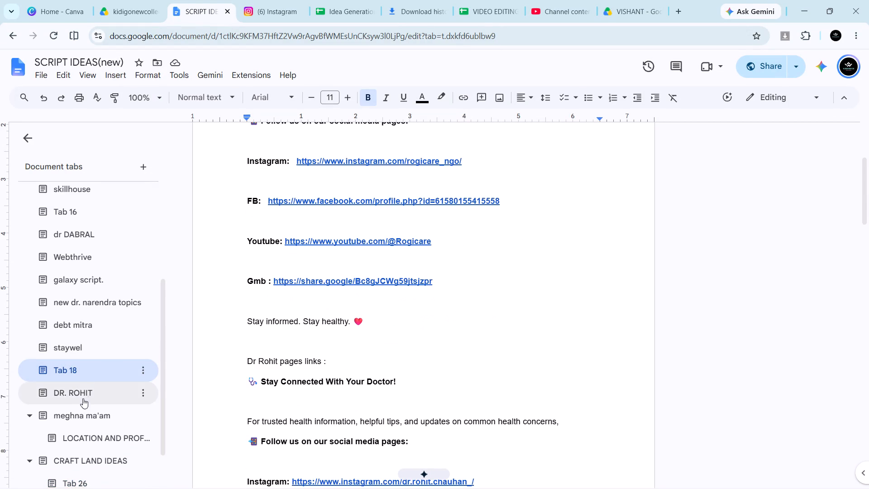
scroll(83, 398, "down", 4)
left_click(95, 431)
scroll(107, 416, "down", 4)
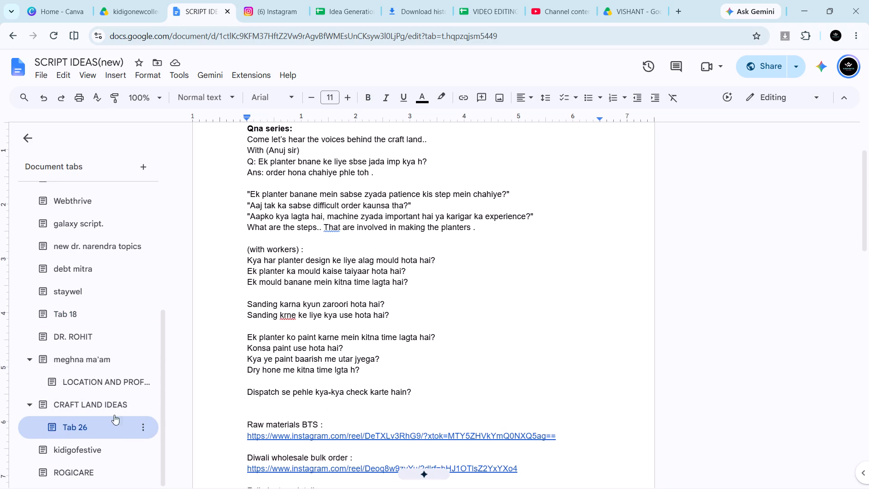
scroll(114, 415, "down", 2)
Open the anant tab under dr. rohit 2 months content and look through its scripts to the last page.
scroll(106, 423, "up", 14)
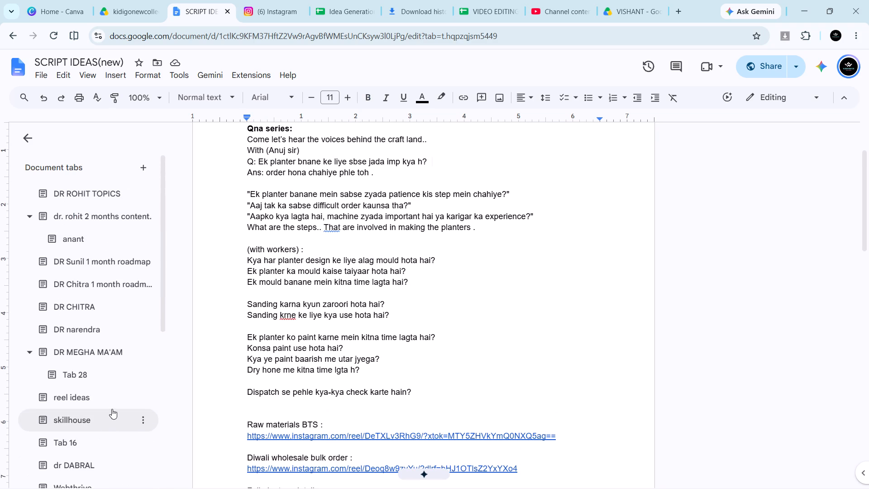
scroll(112, 409, "up", 1)
left_click(99, 234)
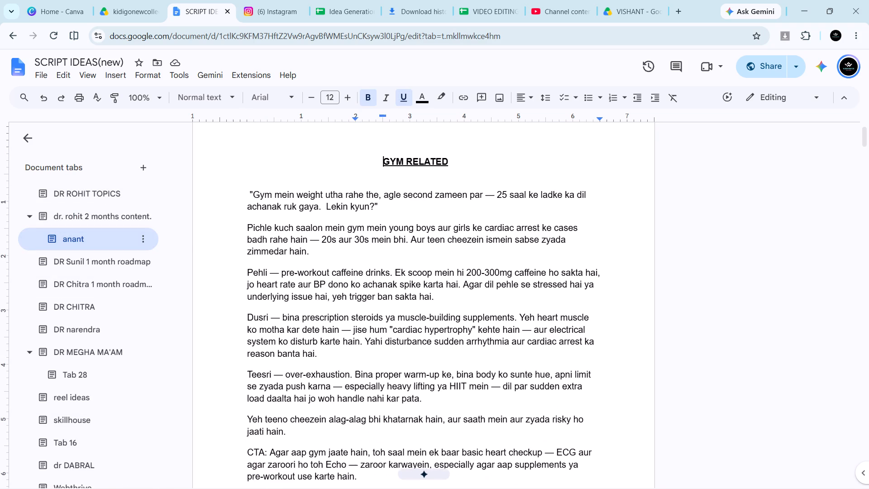
scroll(425, 313, "down", 19)
scroll(452, 347, "down", 6)
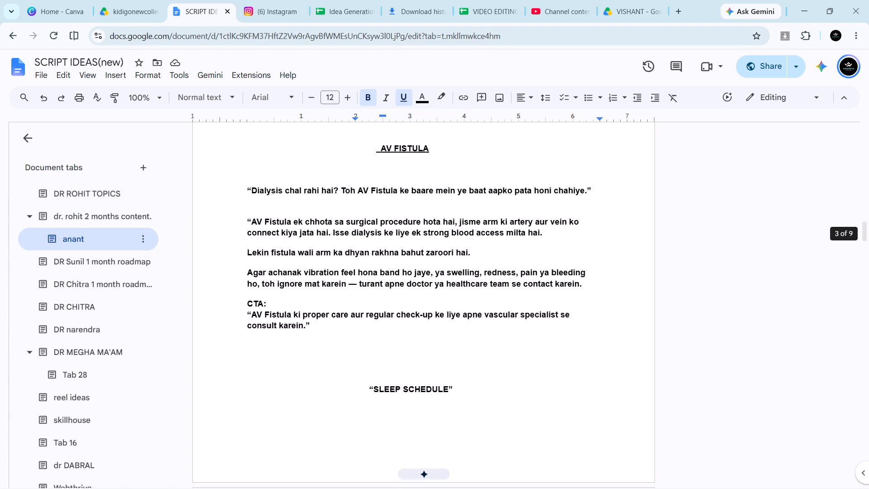
scroll(452, 352, "down", 4)
scroll(514, 354, "down", 18)
scroll(519, 363, "down", 8)
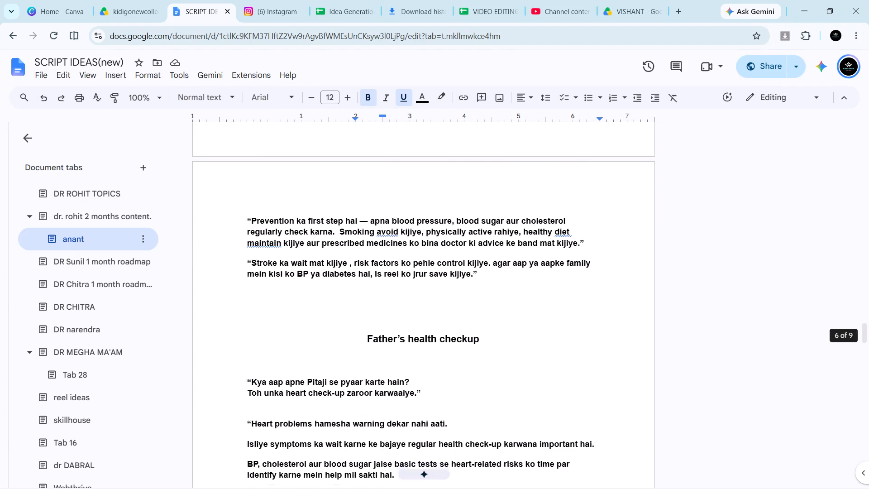
scroll(519, 369, "down", 20)
scroll(519, 369, "down", 14)
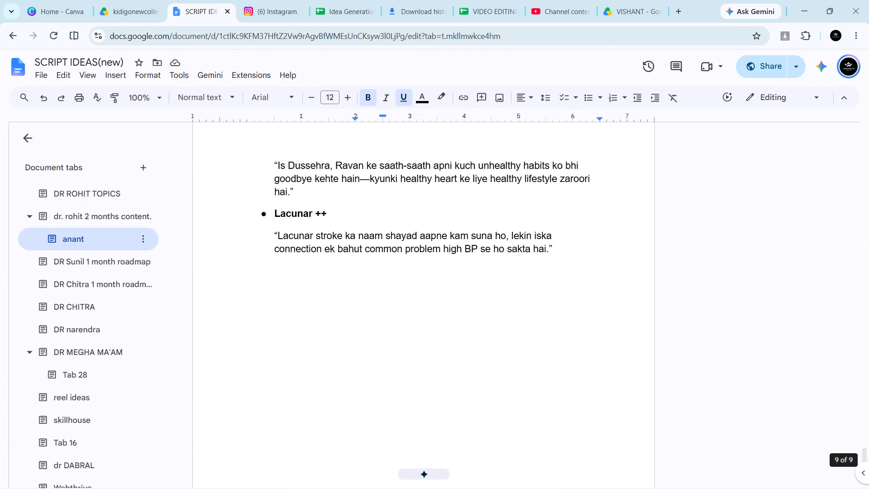
scroll(521, 369, "down", 1)
Add a new blank document tab after ROGICARE at the end of the tab list.
scroll(73, 404, "down", 17)
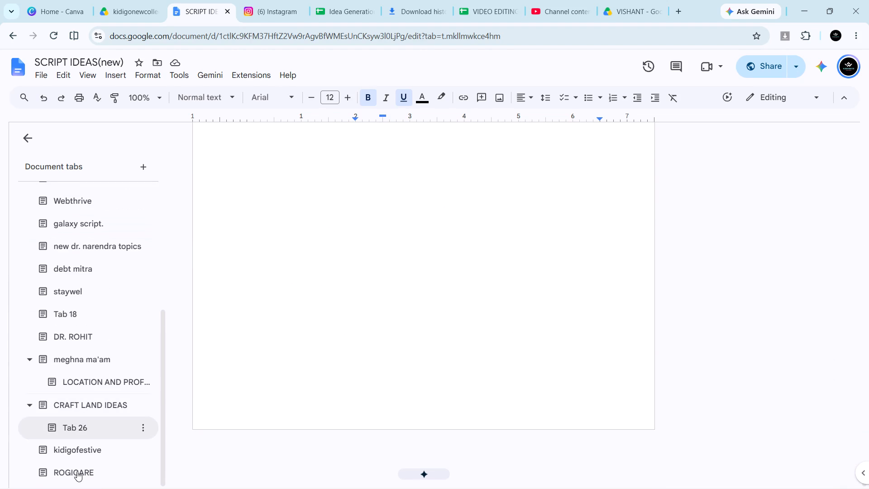
scroll(76, 487, "down", 4)
scroll(100, 451, "down", 4)
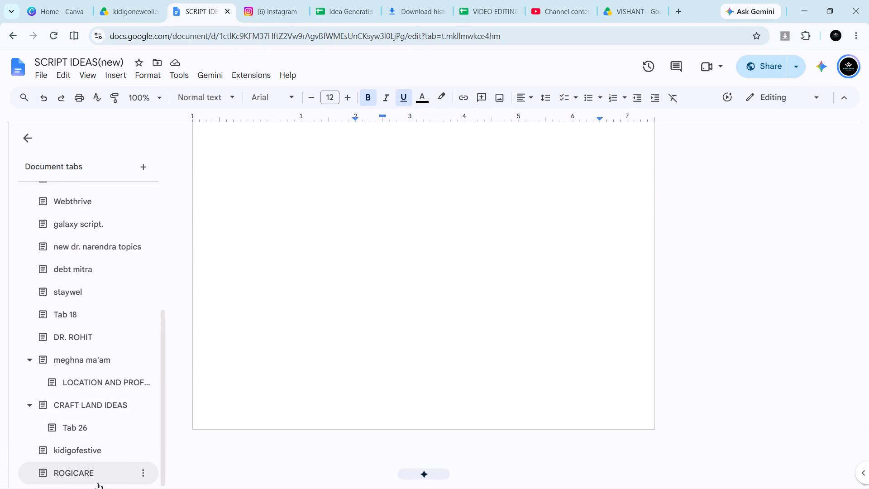
scroll(99, 479, "down", 2)
scroll(136, 459, "down", 2)
left_click(210, 466)
scroll(104, 458, "down", 1)
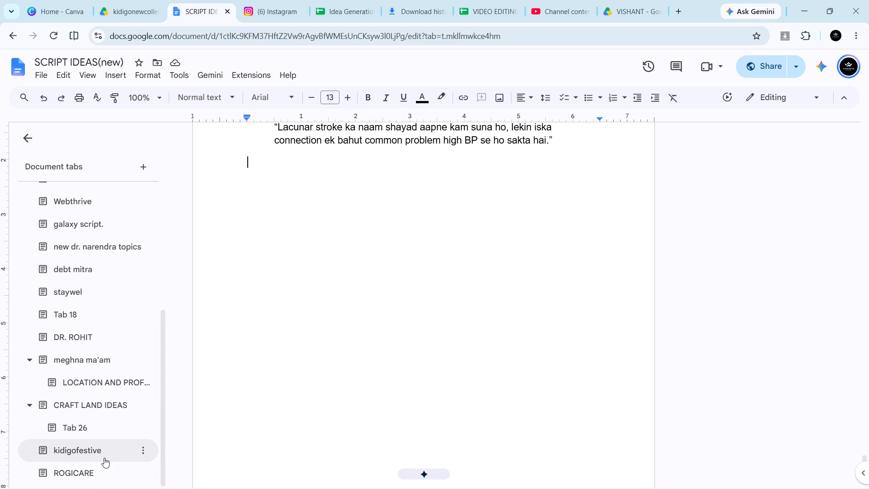
scroll(104, 458, "down", 3)
left_click(143, 171)
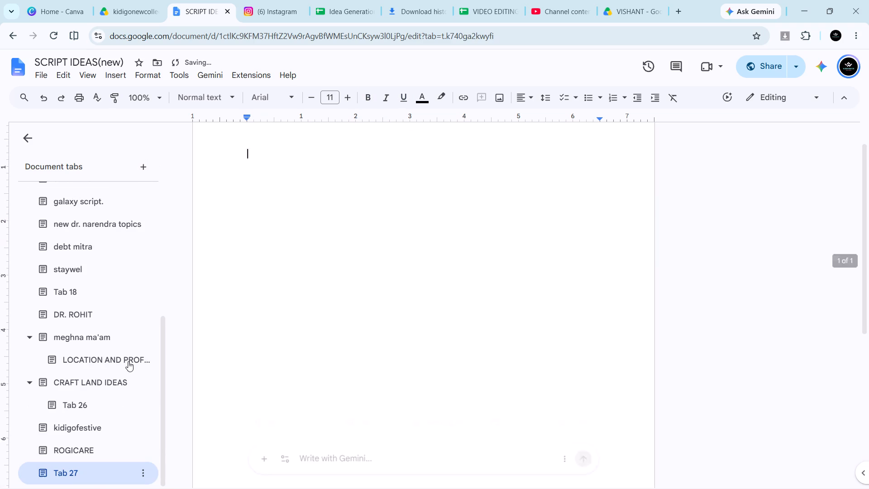
Paste the copied Gemini conversation with The Gurukul Kids Diwali Mela video scripts into the new blank tab.
left_click(78, 475)
scroll(307, 162, "up", 4)
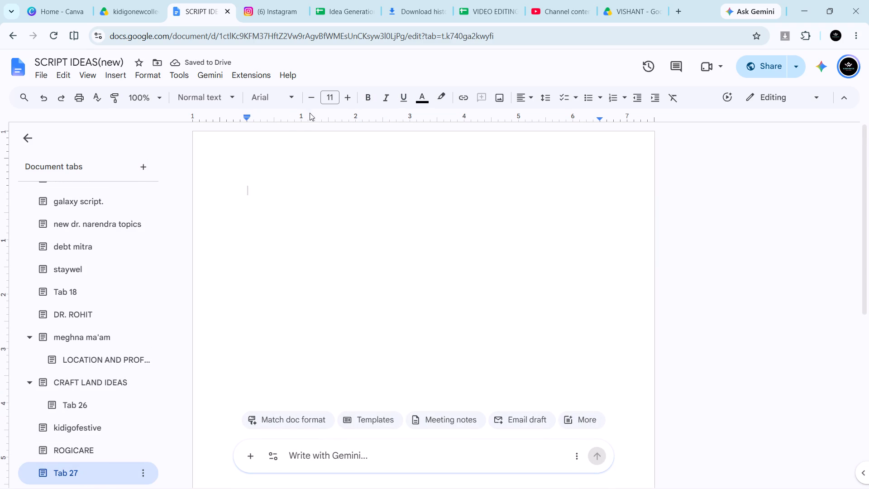
key("ctrl+v")
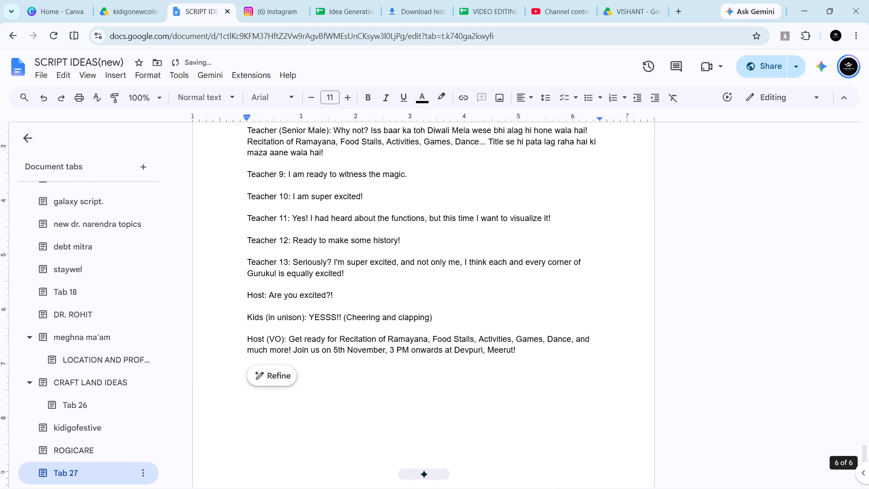
Review the pasted Diwali Mela script versions from the first page through the extended version with the strong hook.
scroll(327, 210, "up", 14)
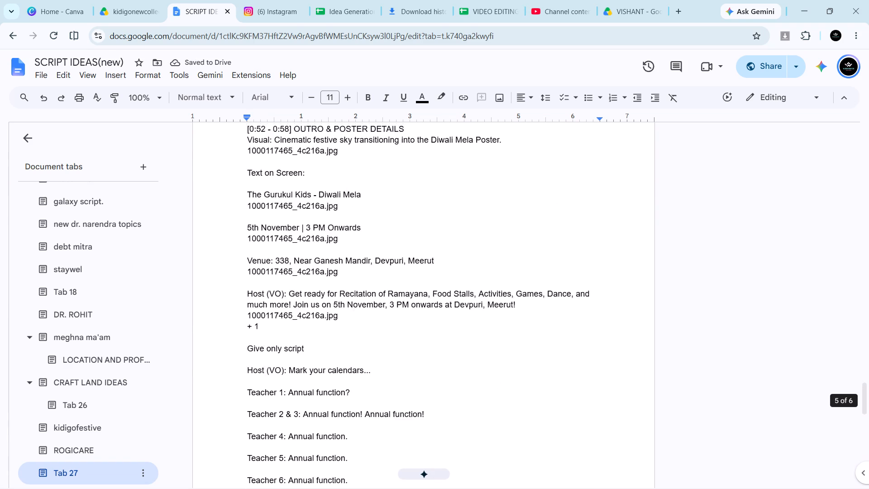
scroll(327, 210, "up", 20)
scroll(327, 210, "up", 5)
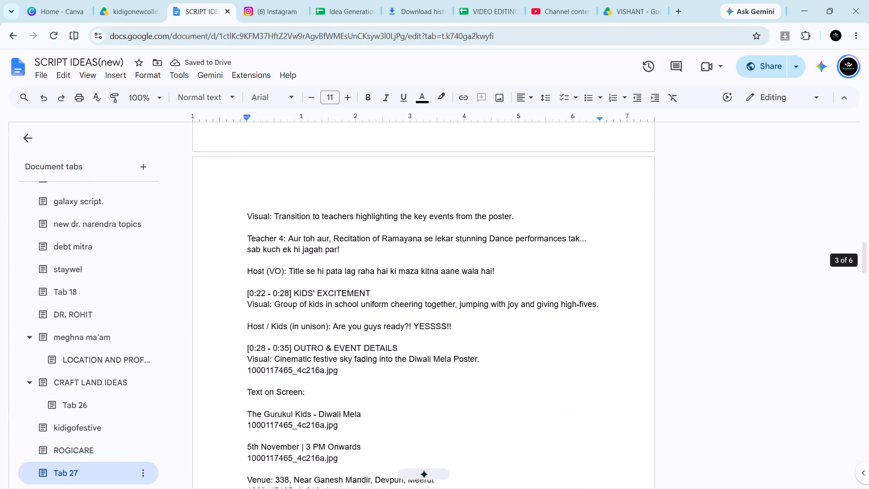
scroll(327, 210, "up", 20)
scroll(327, 210, "up", 1)
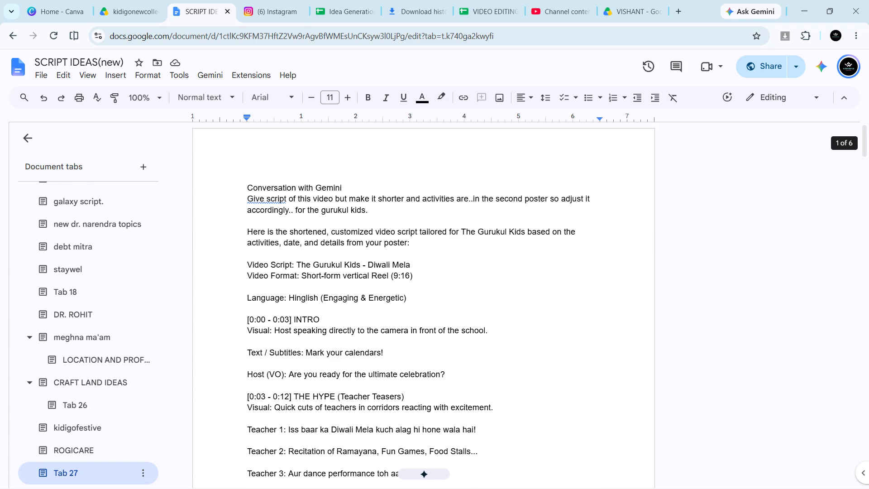
scroll(327, 210, "down", 8)
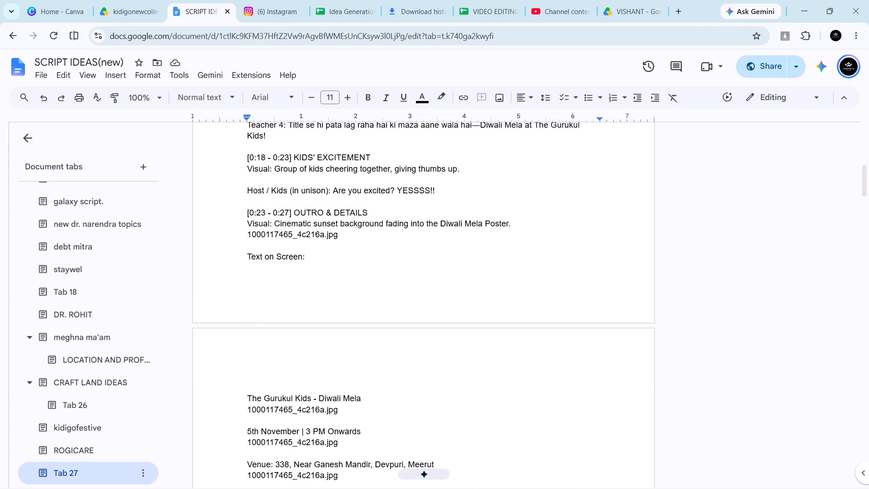
scroll(327, 210, "down", 2)
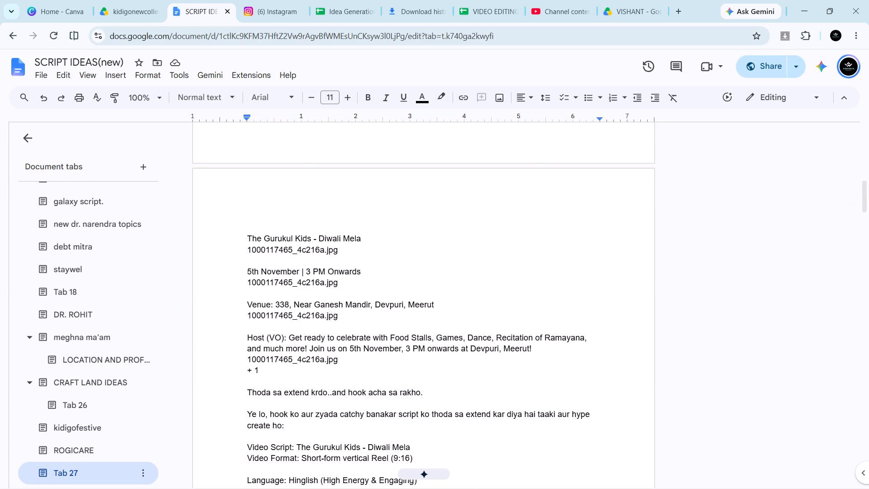
scroll(327, 210, "down", 4)
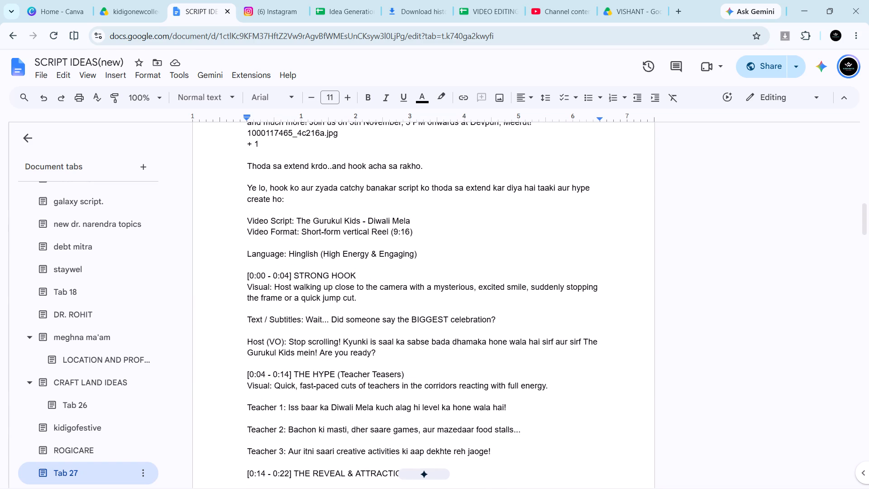
left_click(459, 230)
scroll(407, 280, "down", 2)
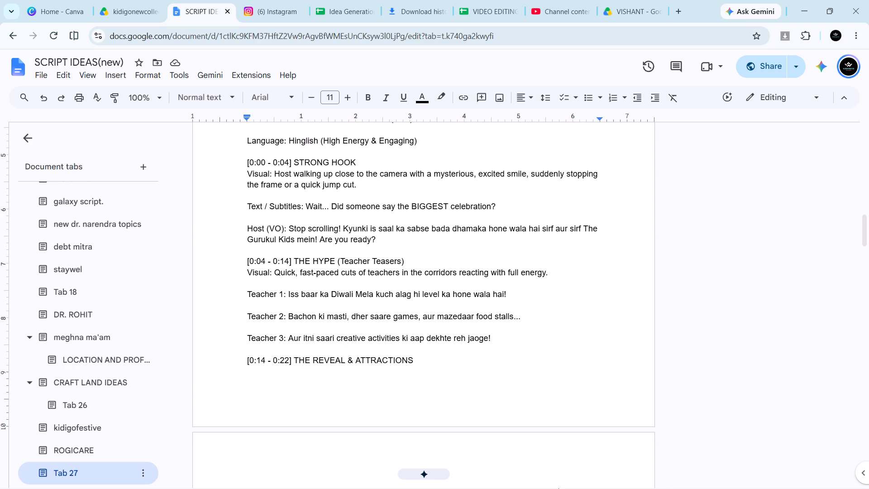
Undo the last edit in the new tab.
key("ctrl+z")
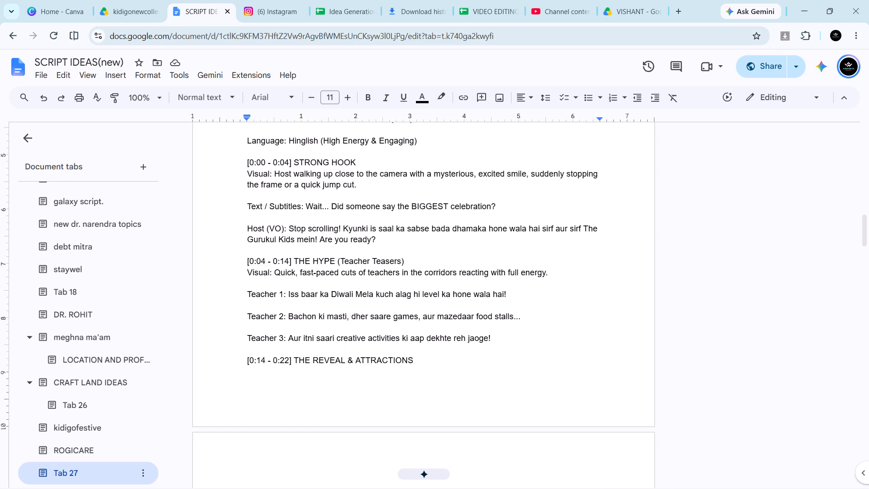
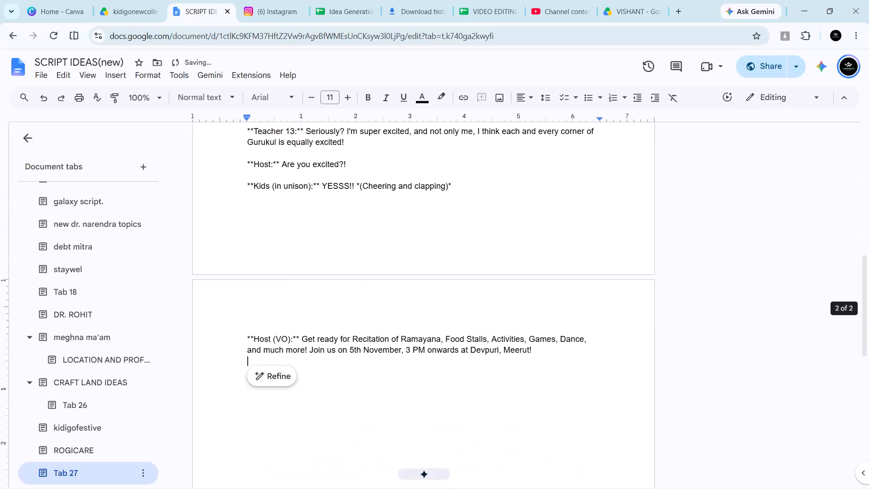
Remove the asterisks around the opening Host (VO) label and in front of the Teacher 1 label.
scroll(334, 231, "up", 8)
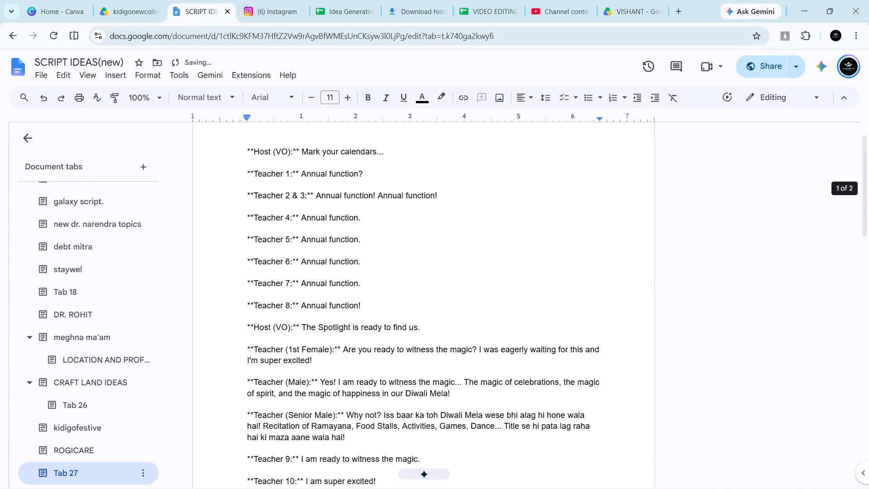
scroll(334, 231, "up", 3)
left_click(255, 188)
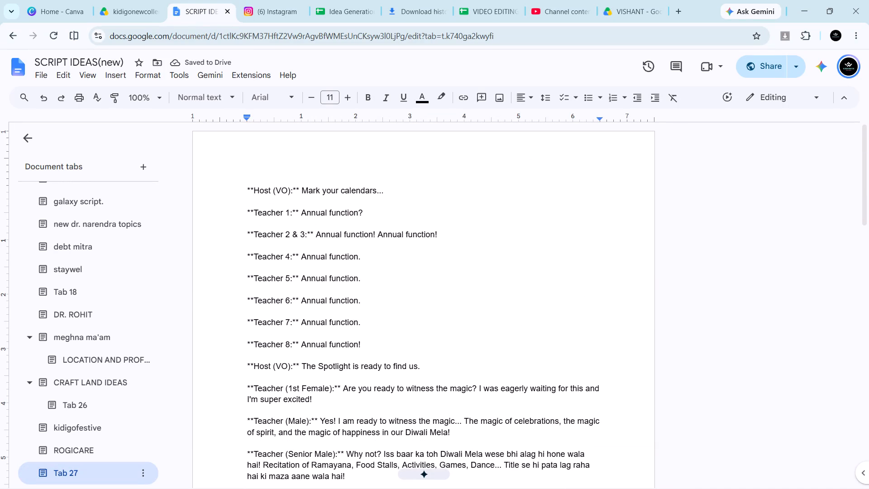
key("BackSpace")
key("BackSpace")
left_click(296, 191)
key("BackSpace")
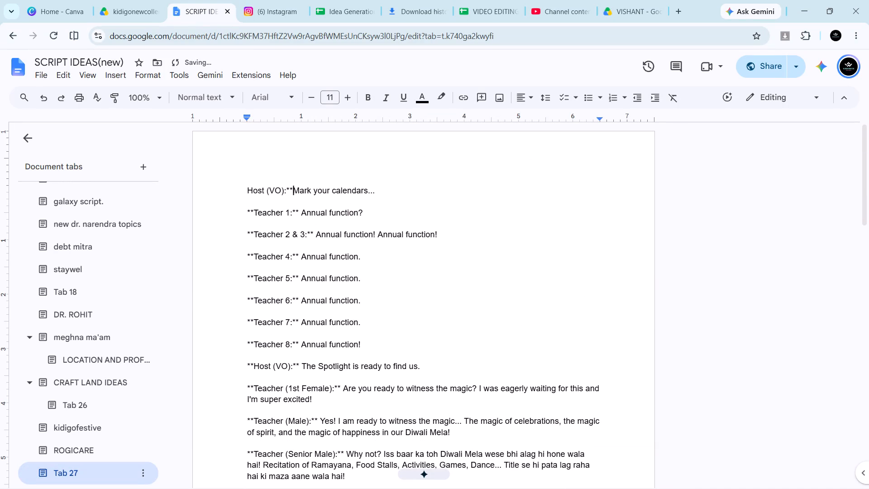
key("BackSpace")
key("BackSpace")
left_click(411, 196)
left_click(254, 209)
key("BackSpace")
key("BackSpace")
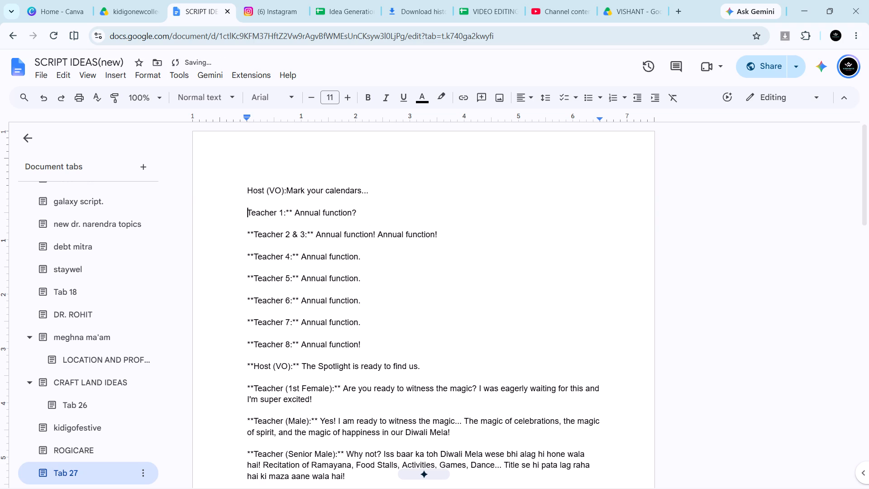
Insert the stage direction "(teachers not looking directly into the camera)" on the empty line between the opening Host line and Teacher 1.
left_click(270, 202)
key("shift+parenleft")
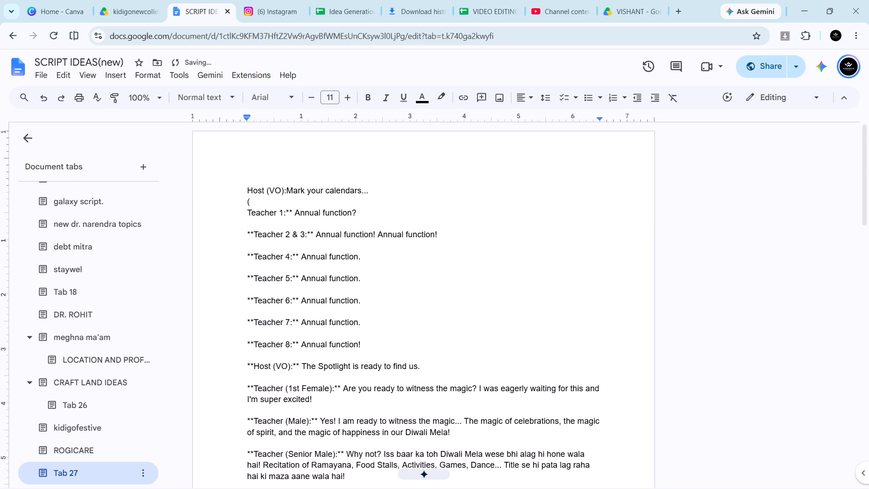
type("teachers")
key("space")
type("not looking directly into the cam")
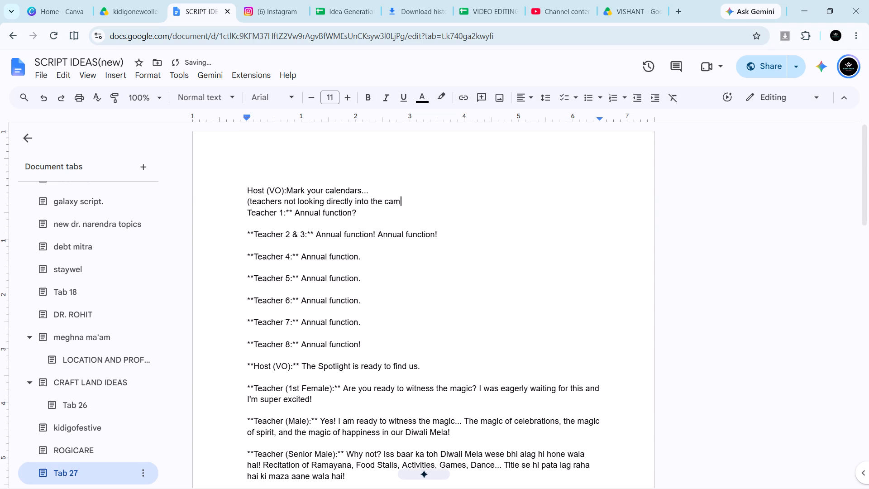
type("era")
type(")")
key("space")
left_click(385, 187)
left_click(387, 192)
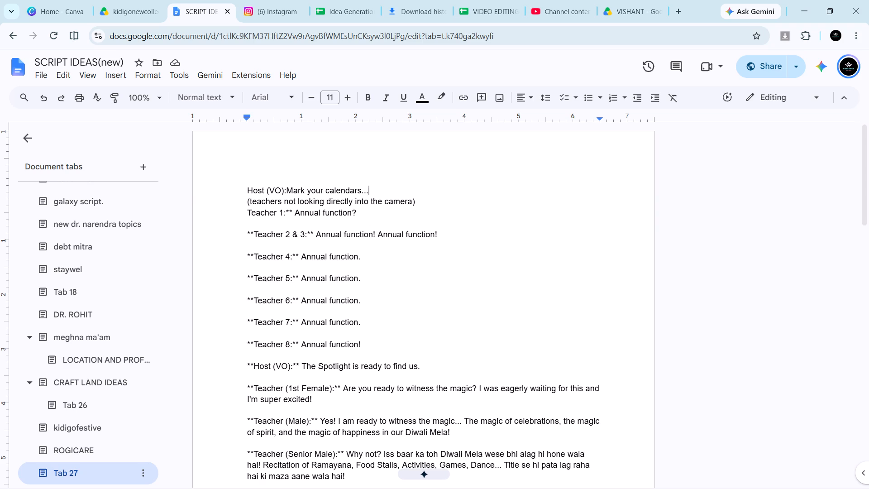
Replace Teacher 1's "Annual function" and the asterisks before it with "DIWALI MELA", keeping the question mark and a space after the colon.
left_click(294, 207)
left_click(320, 214)
left_click(353, 215)
key("BackSpace")
key("BackSpace")
key("BackSpace")
key("BackSpace")
key("BackSpace")
key("BackSpace")
key("BackSpace")
key("BackSpace")
key("BackSpace")
key("BackSpace")
key("BackSpace")
key("BackSpace")
key("BackSpace")
key("BackSpace")
key("BackSpace")
key("BackSpace")
key("BackSpace")
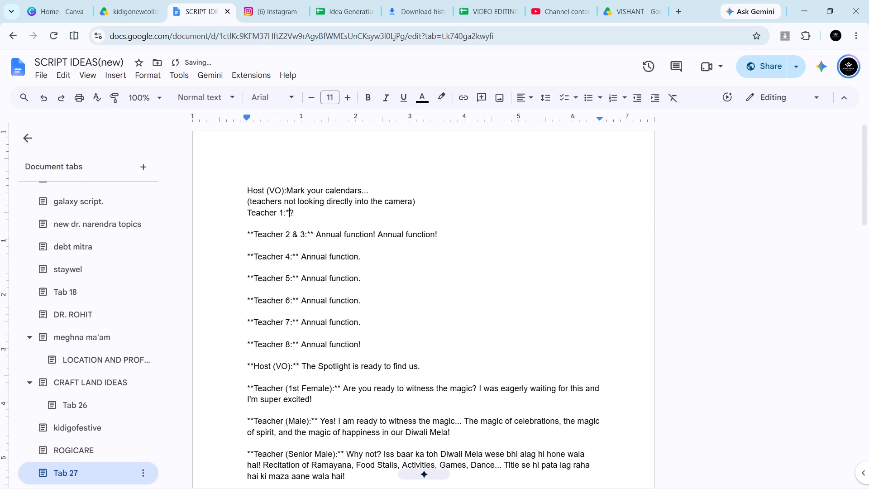
key("BackSpace")
type("DIWALI MELA")
left_click(285, 211)
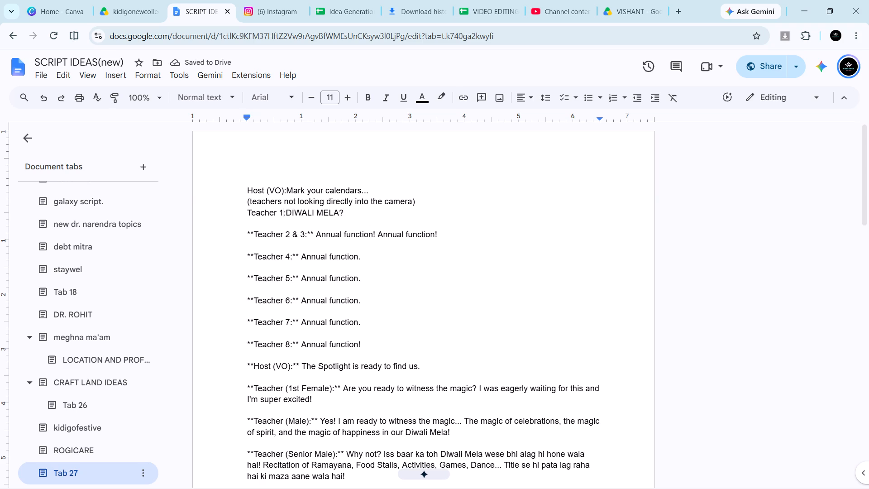
left_click(290, 212)
key("Left")
key("space")
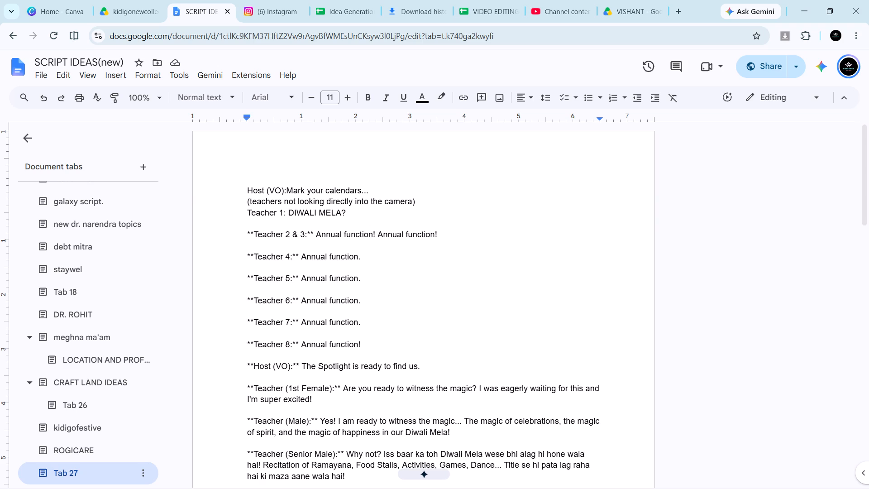
Copy "DIWALI MELA" from Teacher 1's line and replace Teacher 2 & 3's repeated "Annual function" wording with it, keeping the final exclamation mark.
left_click_drag(341, 212, 301, 212)
left_click_drag(301, 212, 287, 213)
key("ctrl+c")
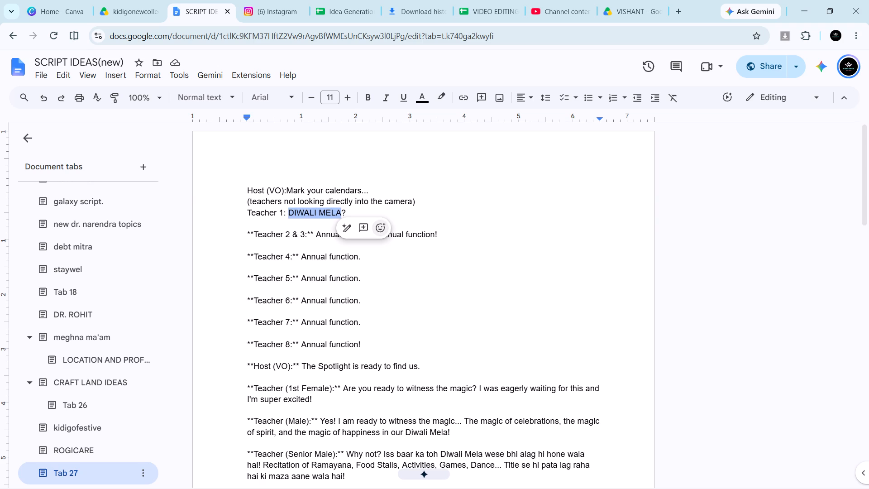
left_click_drag(433, 233, 392, 236)
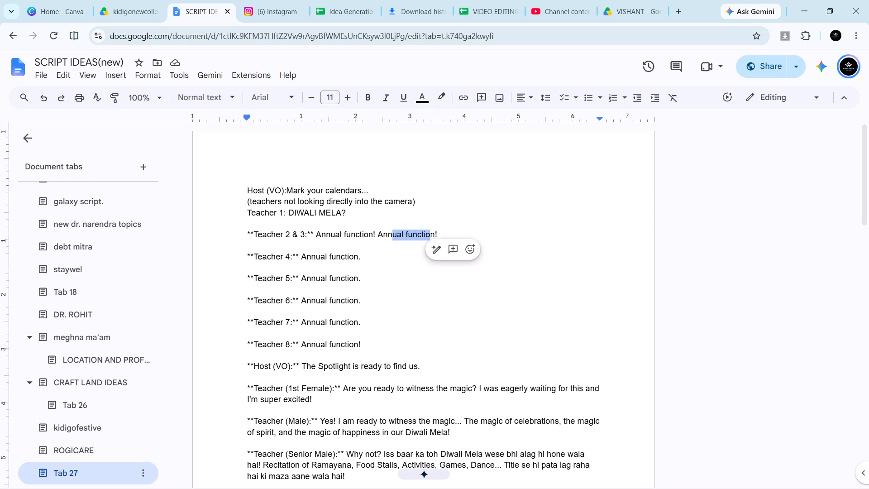
left_click_drag(436, 234, 317, 240)
key("ctrl+v")
left_click(398, 249)
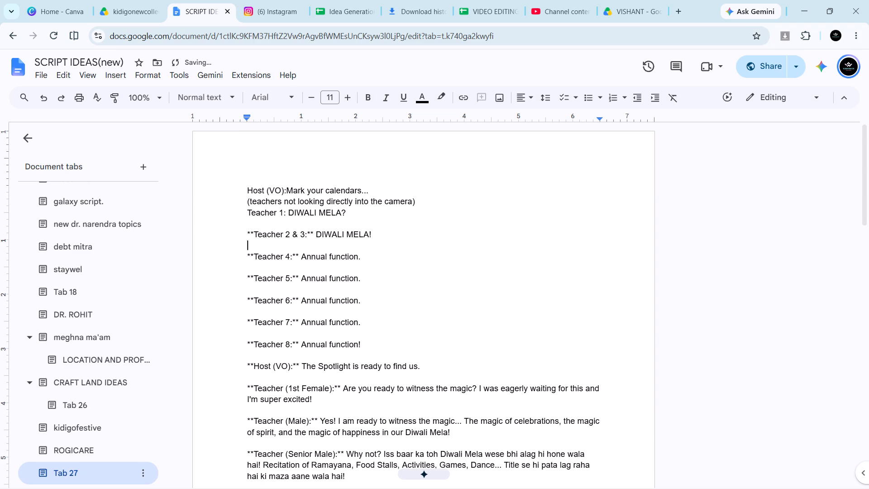
Remove the asterisks around the Teacher 2 & 3 and Teacher 4 labels.
left_click(316, 234)
key("BackSpace")
key("BackSpace")
key("BackSpace")
left_click(254, 234)
key("BackSpace")
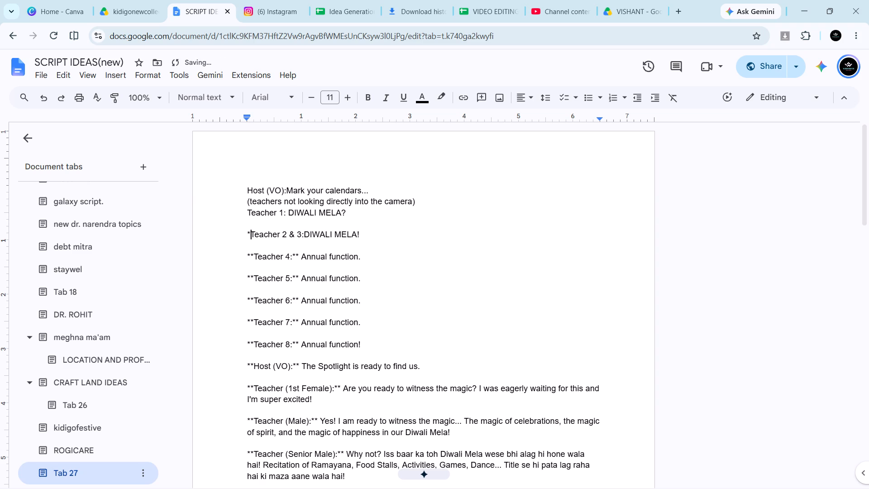
key("BackSpace")
left_click(301, 254)
key("BackSpace")
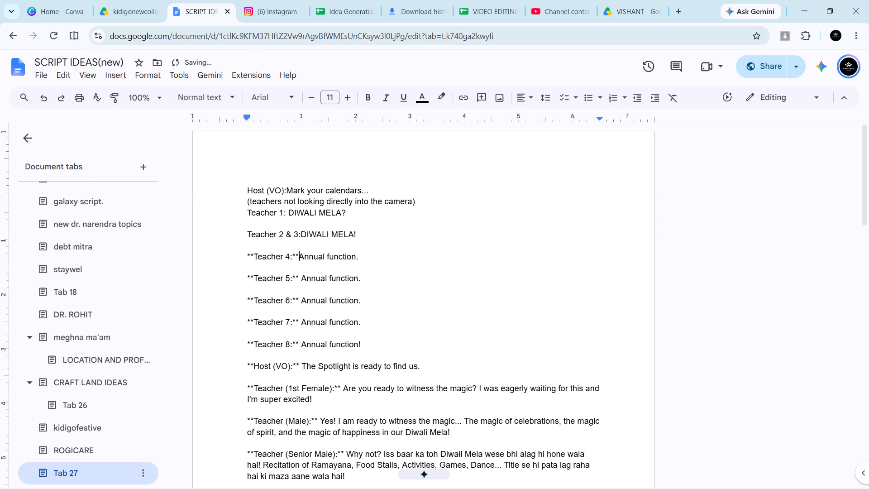
key("BackSpace")
key("BackSpace")
left_click(254, 256)
key("BackSpace")
key("BackSpace")
Replace "Annual function" with the copied "DIWALI MELA" in the Teacher 4, Teacher 5 and Teacher 6 lines.
left_click(360, 251)
left_click(342, 257)
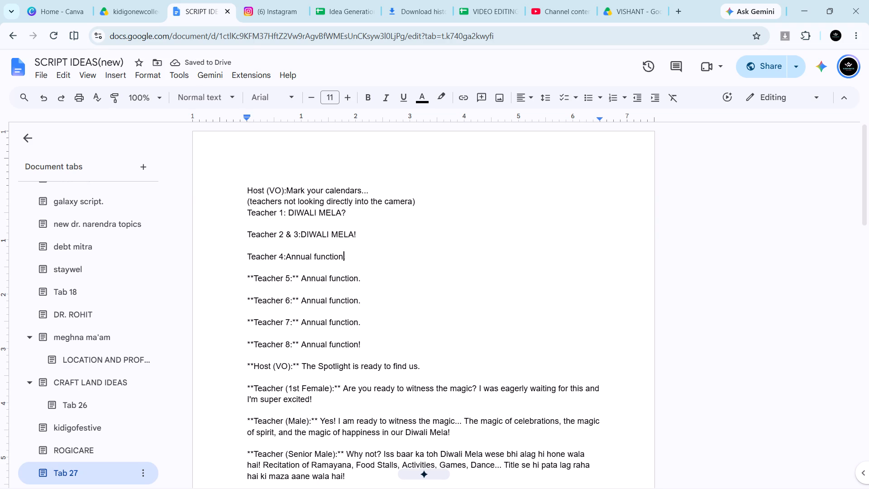
left_click_drag(344, 257, 287, 254)
key("ctrl+v")
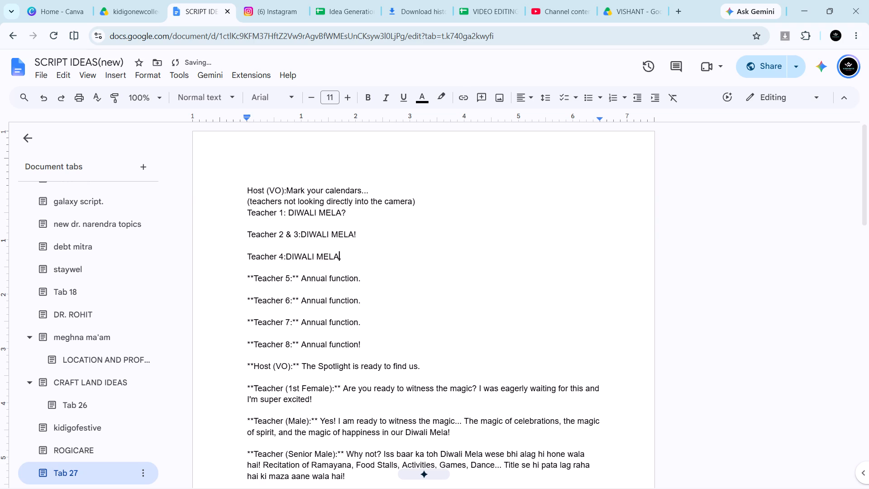
left_click_drag(357, 279, 301, 278)
key("ctrl+v")
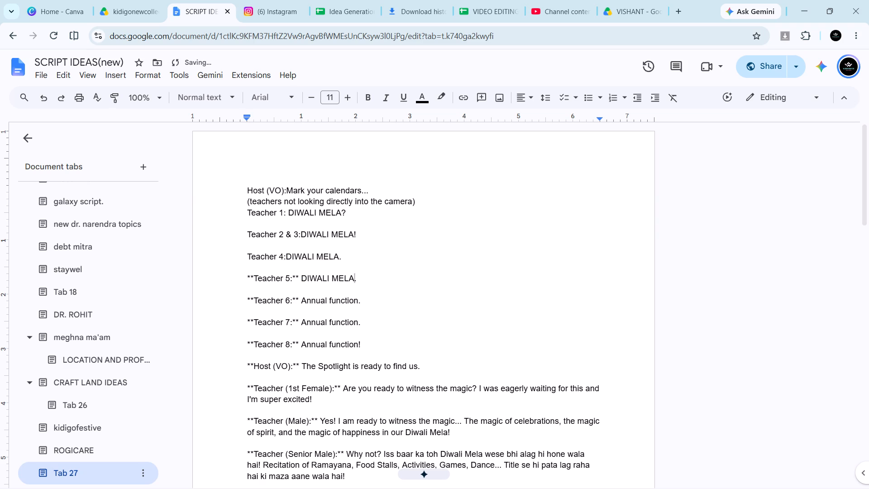
left_click_drag(358, 299, 344, 299)
left_click_drag(344, 299, 302, 304)
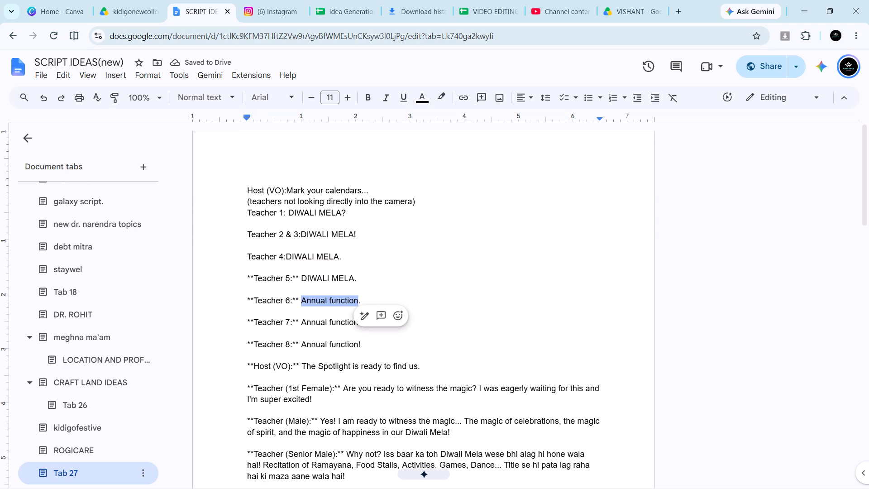
key("ctrl+v")
left_click(408, 289)
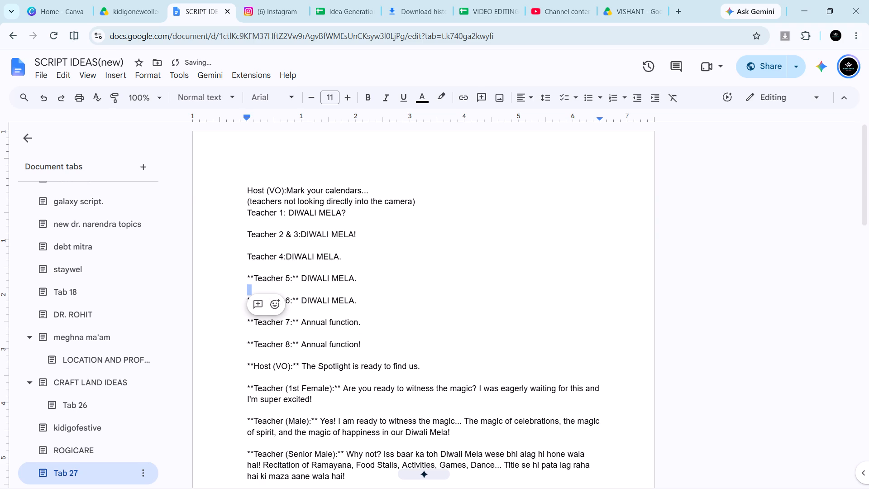
Remove the asterisks around the Teacher 5 and Teacher 6 labels, keeping a space after each colon.
left_click(298, 275)
key("BackSpace")
key("BackSpace")
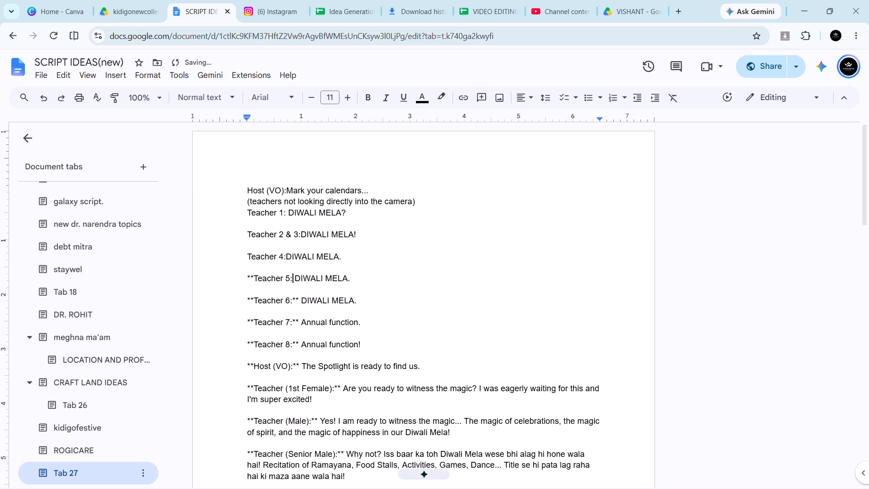
left_click(253, 276)
key("BackSpace")
key("BackSpace")
left_click(255, 301)
key("BackSpace")
key("BackSpace")
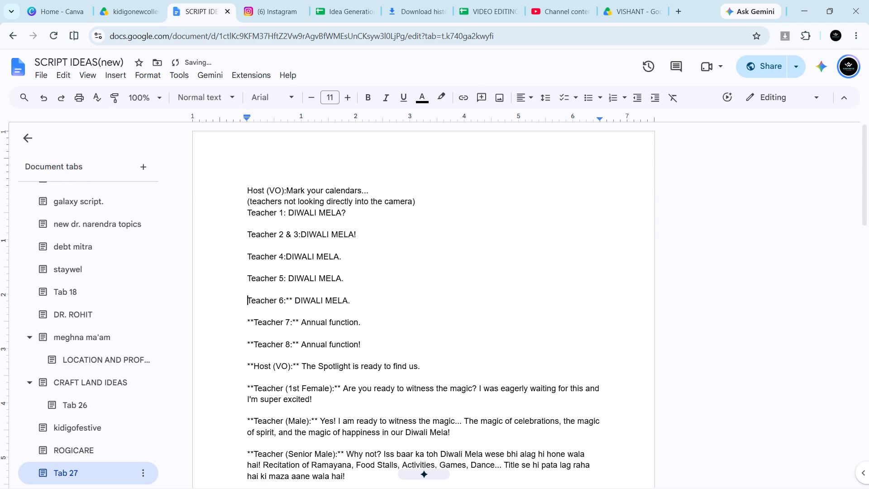
double_click(290, 301)
key("BackSpace")
key("BackSpace")
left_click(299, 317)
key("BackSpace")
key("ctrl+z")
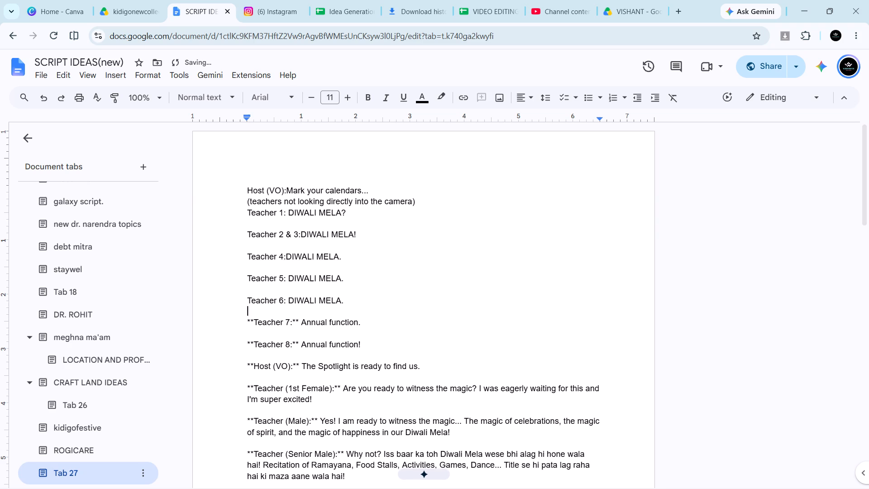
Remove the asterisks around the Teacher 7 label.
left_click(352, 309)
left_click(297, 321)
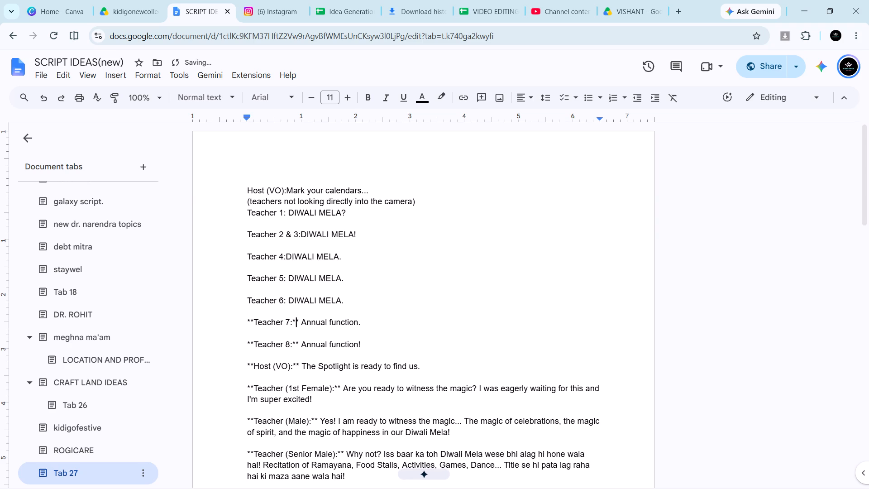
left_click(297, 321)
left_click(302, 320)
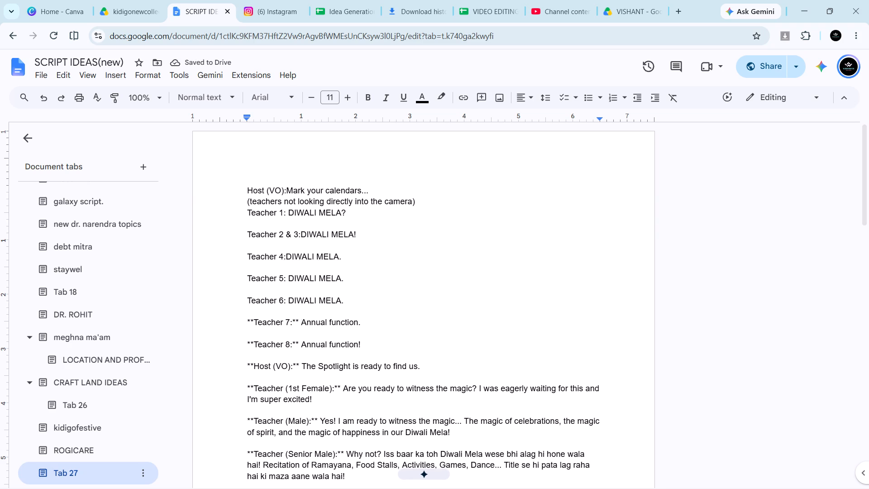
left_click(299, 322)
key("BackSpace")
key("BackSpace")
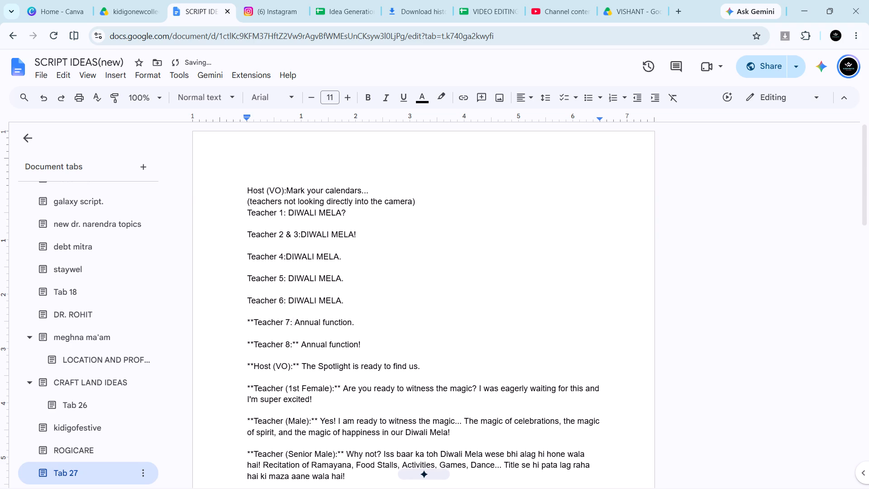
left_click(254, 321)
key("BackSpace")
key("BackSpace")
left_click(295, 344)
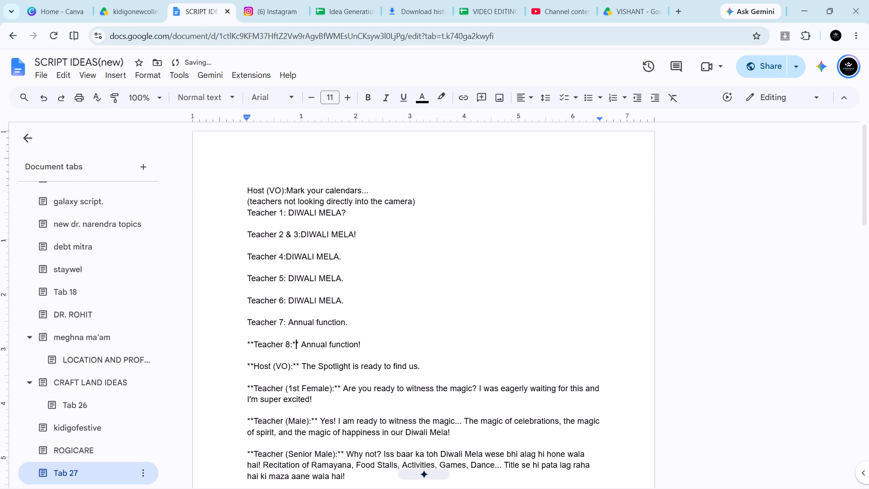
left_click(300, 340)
Delete the Teacher 7 and Teacher 8 lines together, leaving one blank line before the Host (VO) line.
left_click_drag(363, 350, 248, 324)
key("BackSpace")
key("BackSpace")
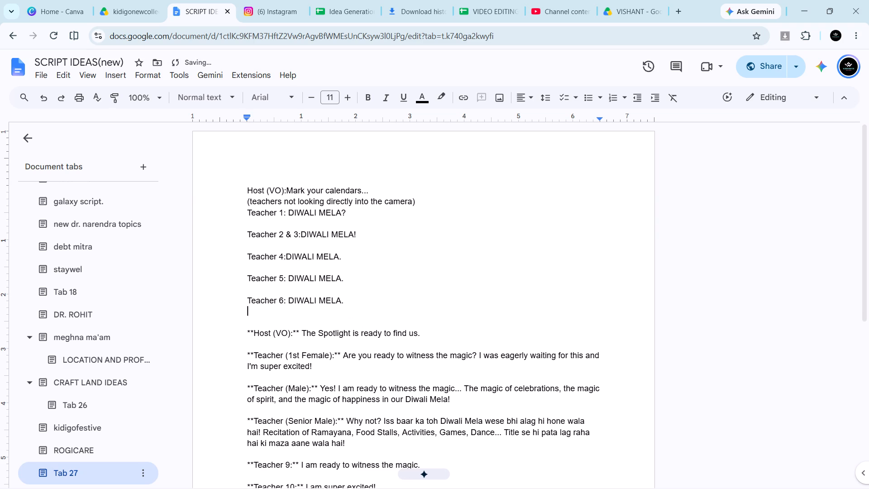
key("BackSpace")
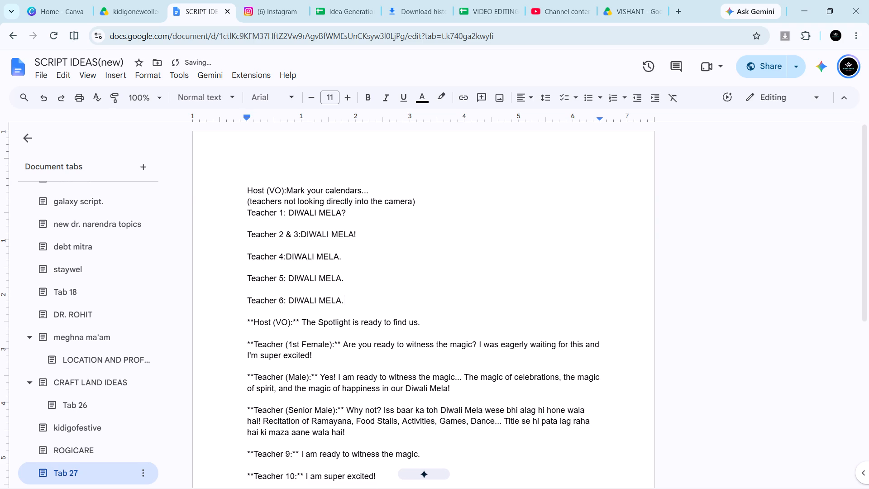
Remove the asterisks around the Host (VO) label of "The Spotlight is ready to find us." and the space after its colon.
left_click(301, 324)
key("BackSpace")
key("BackSpace")
key("BackSpace")
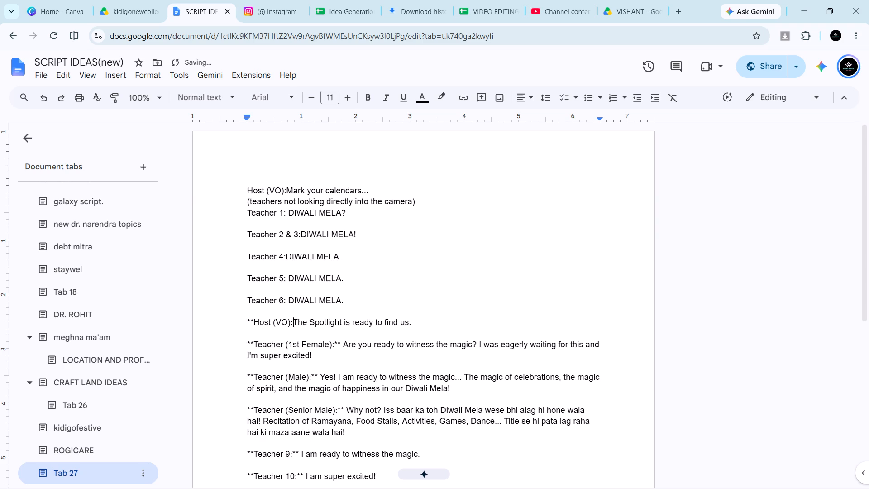
left_click(252, 321)
left_click(253, 319)
key("BackSpace")
key("BackSpace")
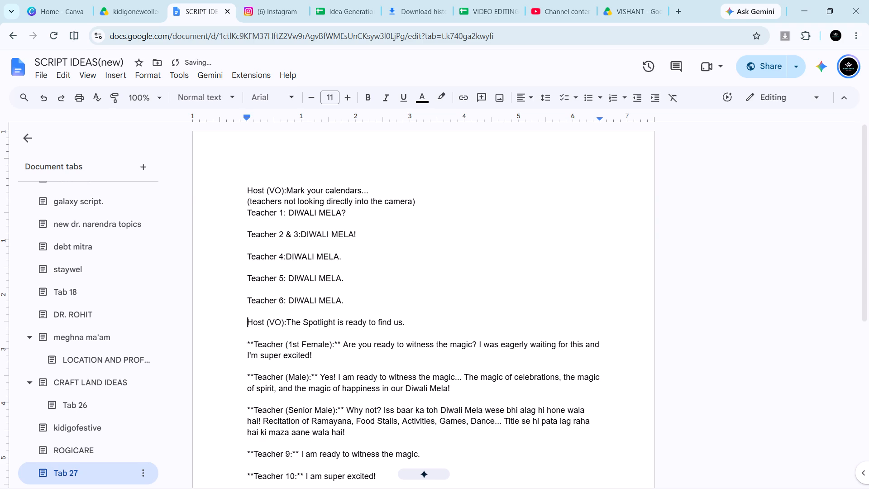
left_click(427, 290)
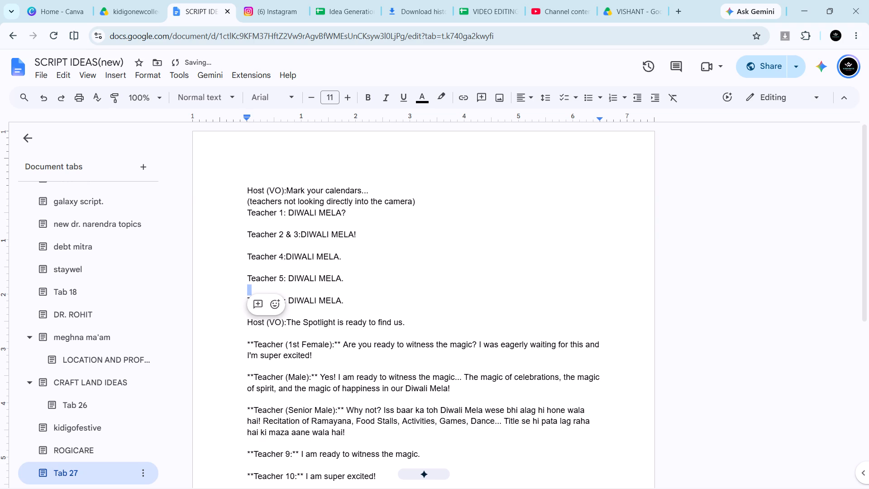
Remove the asterisks around the Teacher (1st Female) label, keeping the space after the colon.
scroll(406, 333, "down", 1)
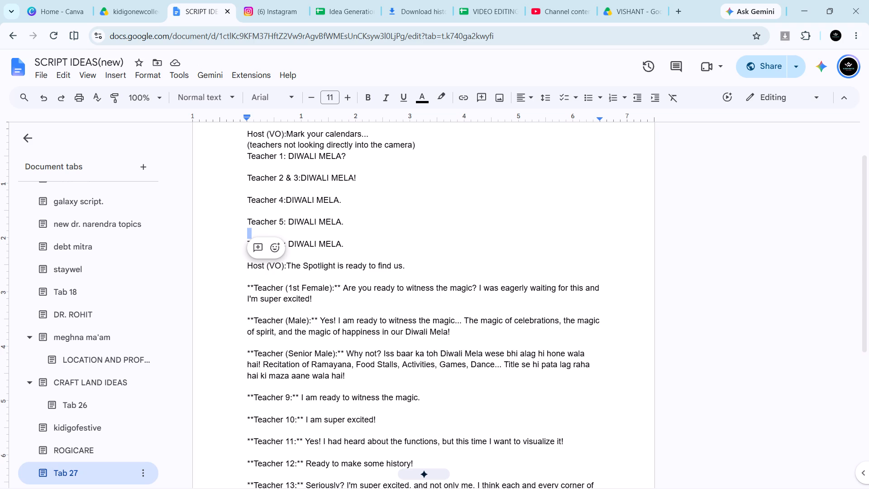
left_click(342, 287)
key("BackSpace")
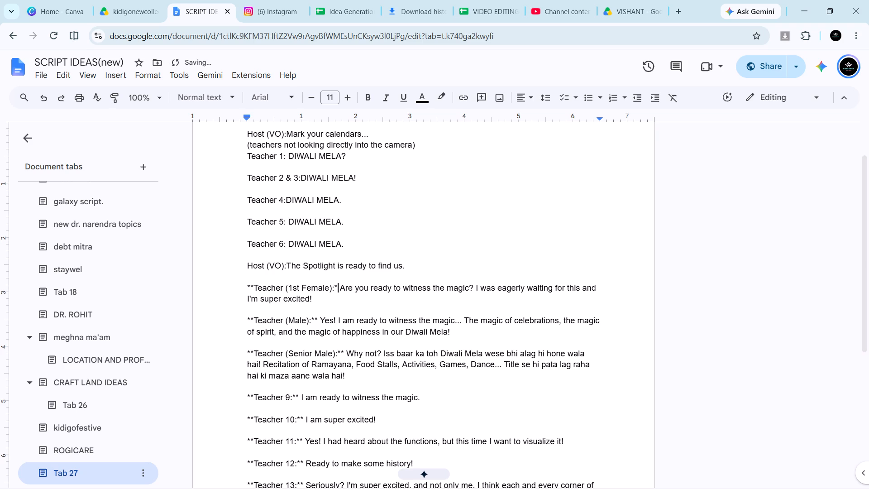
key("BackSpace")
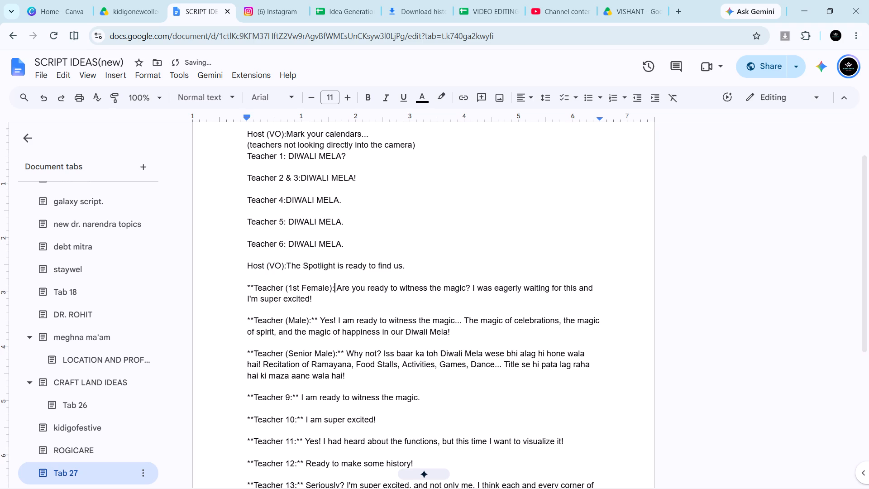
left_click(253, 288)
key("BackSpace")
key("BackSpace")
Replace "(1st Female)" in the speaker label with "1" so that it reads "Teacher 1:".
left_click(321, 289)
key("BackSpace")
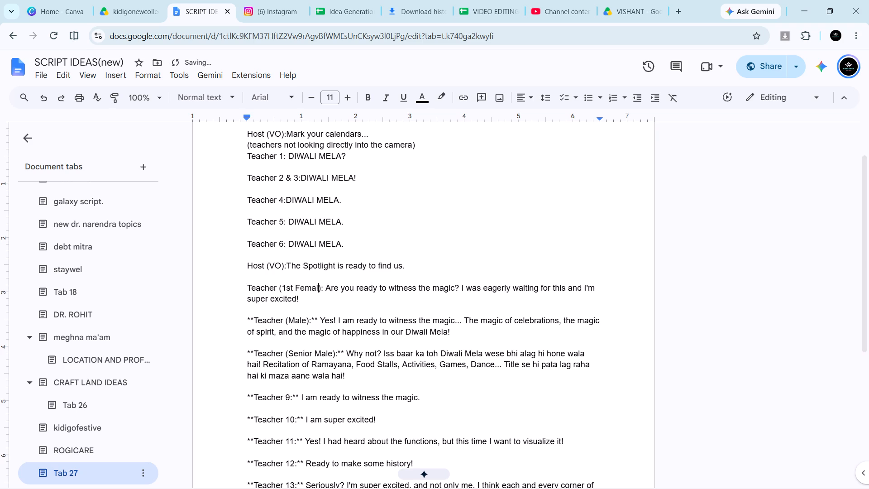
key("BackSpace")
key("BackSpace")
key("BackSpace")
key("BackSpace")
key("BackSpace")
key("BackSpace")
key("BackSpace")
key("BackSpace")
key("BackSpace")
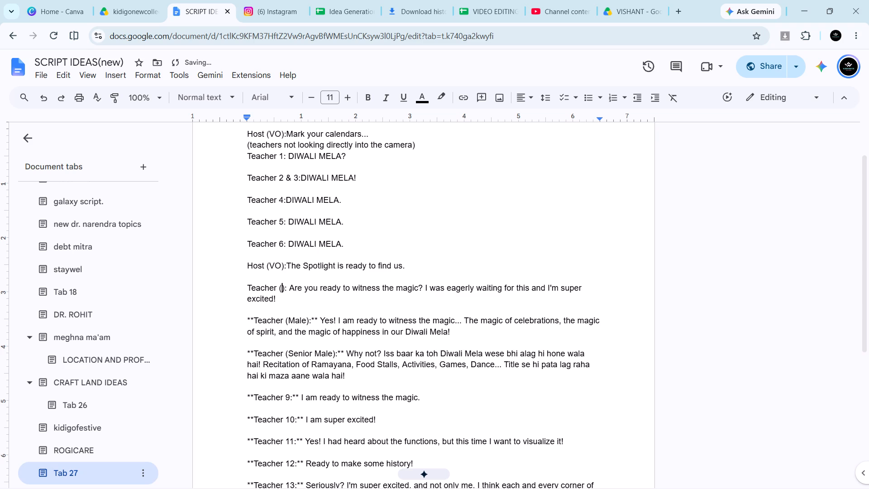
left_click(284, 288)
key("BackSpace")
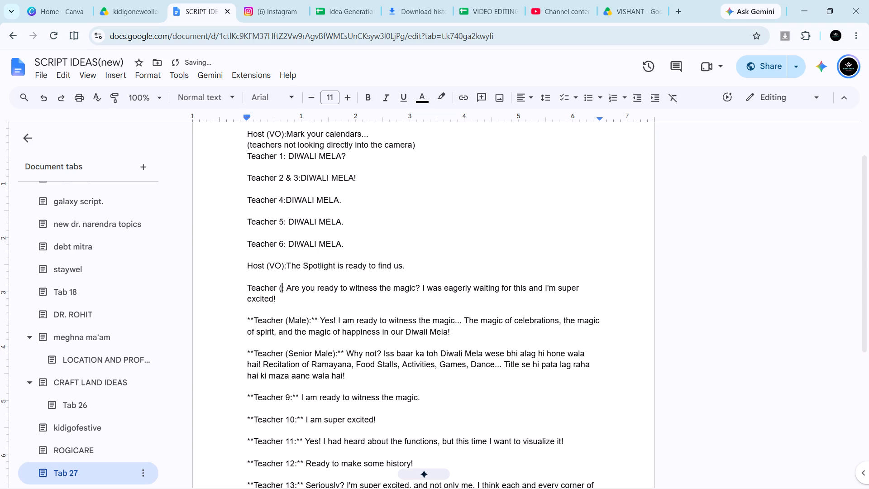
key("BackSpace")
key("BackSpace")
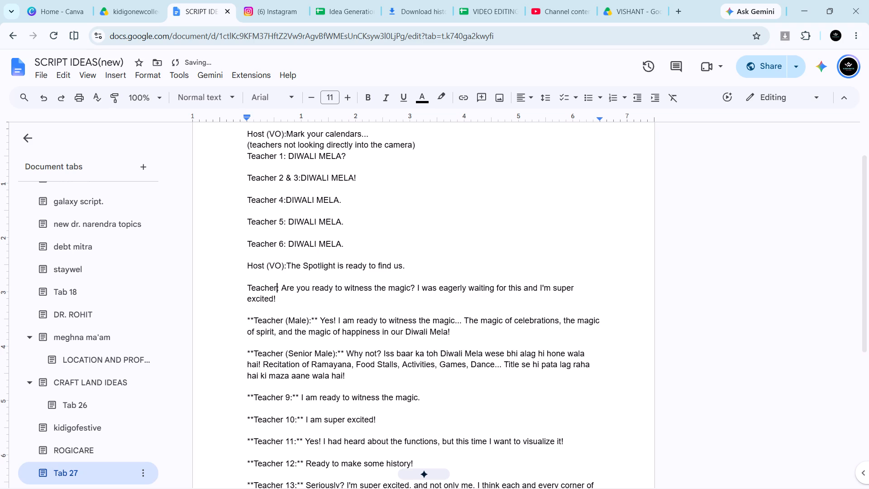
key("space")
key("1")
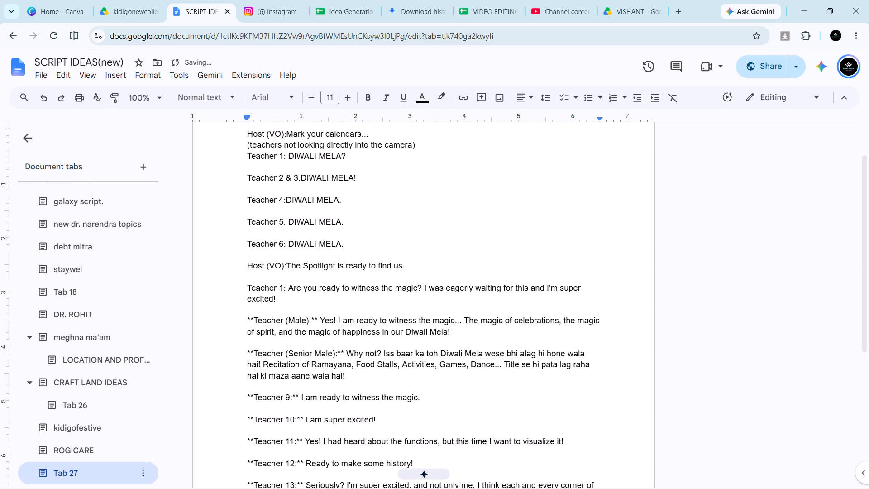
Split Teacher 1's line after "witness the magic?" and label the second sentence "Teacher2:" on its own line.
left_click(422, 288)
key("Return")
type("TECHER")
key("BackSpace")
key("BackSpace")
key("BackSpace")
key("BackSpace")
key("BackSpace")
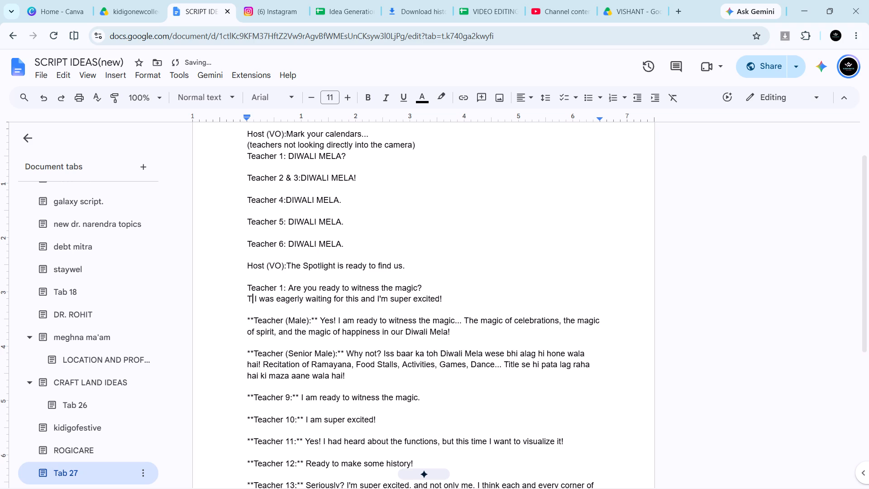
type("eacher2:")
key("space")
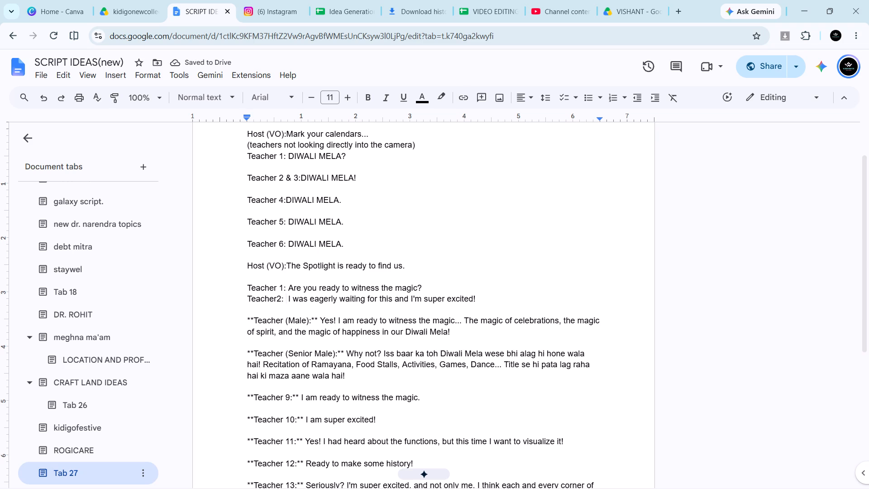
Relabel the Teacher (Male) line as "Teacher 3:", removing its asterisks and the blank line above it.
left_click_drag(318, 321, 308, 320)
left_click_drag(308, 320, 286, 322)
key("BackSpace")
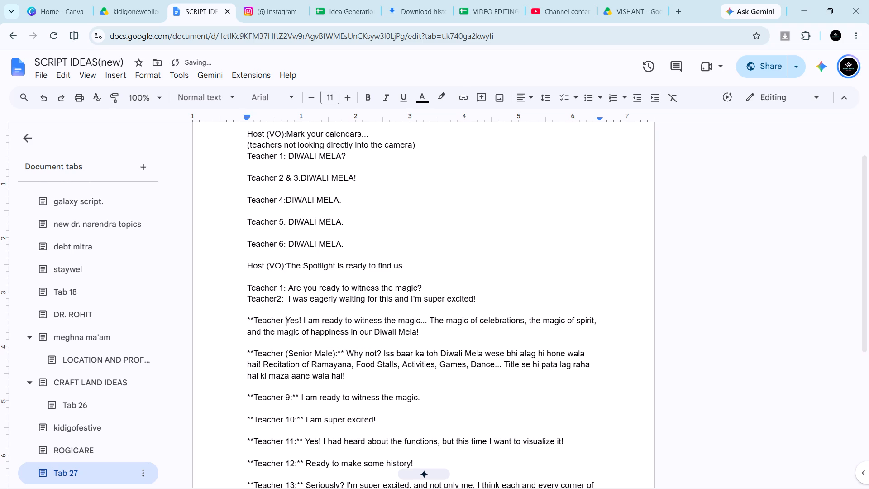
key("3")
key("shift+colon")
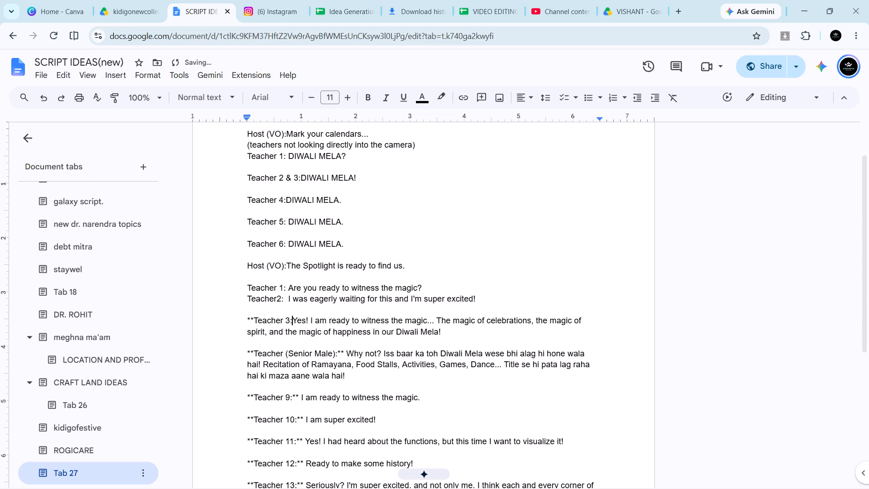
left_click(255, 320)
key("BackSpace")
key("BackSpace")
key("BackSpace")
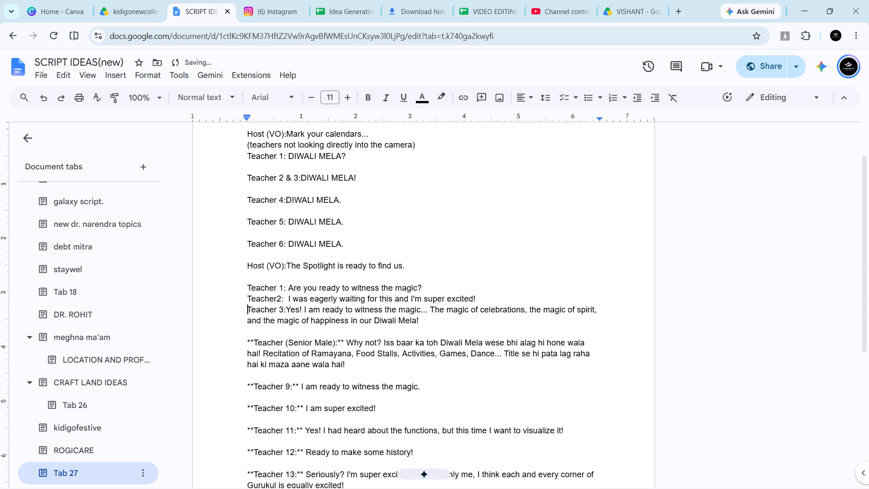
left_click(222, 327)
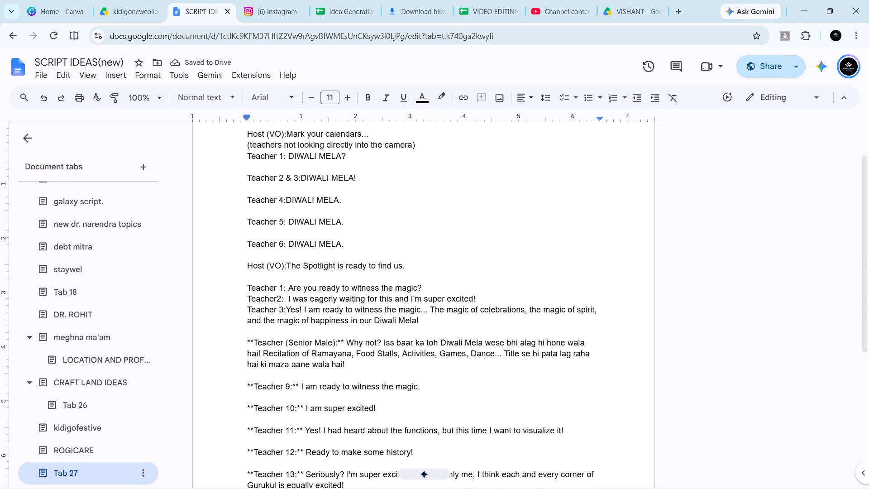
Add a space after the colon of Teacher 3's label and one before the number in the "Teacher2" label.
left_click(288, 312)
key("space")
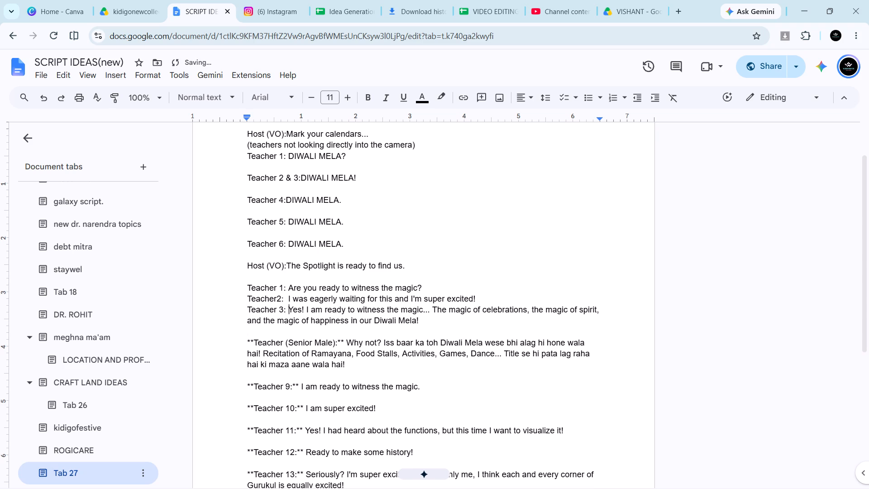
left_click(276, 302)
key("space")
key("BackSpace")
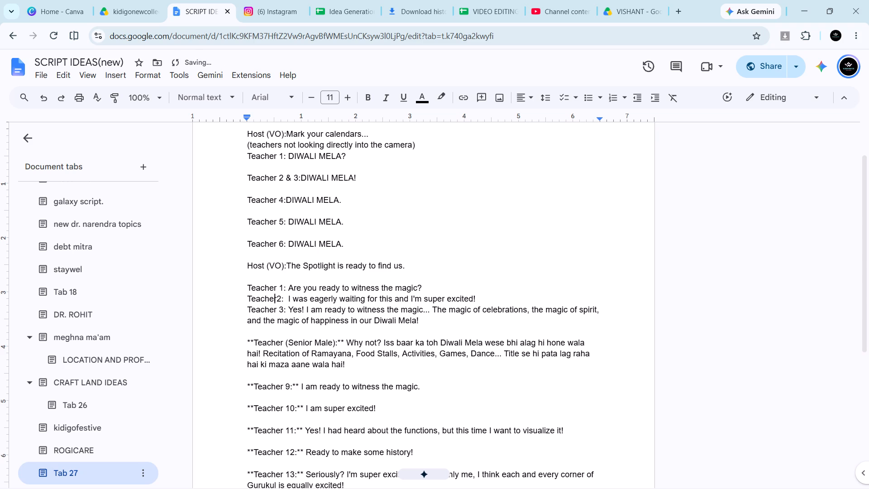
left_click(278, 298)
key("space")
left_click(490, 265)
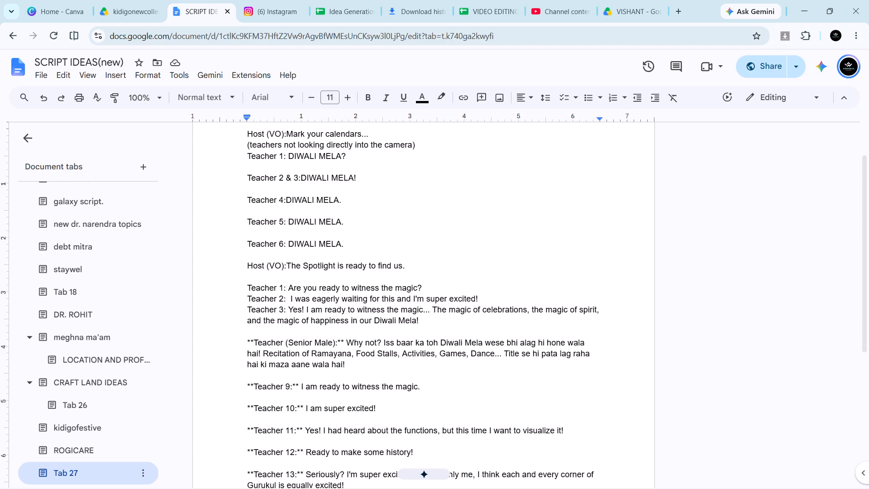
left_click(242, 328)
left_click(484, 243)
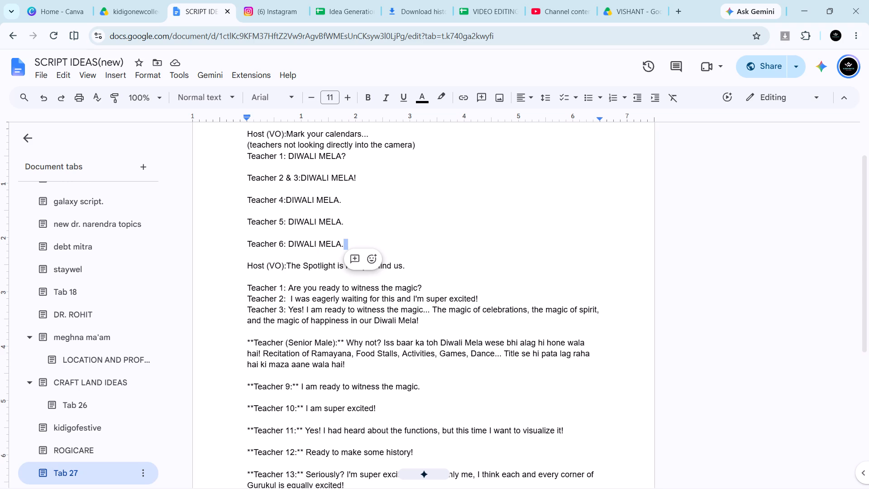
Read through the remaining dialogue from the Teacher (Senior Male) line to the closing Host (VO) line.
left_click(432, 321)
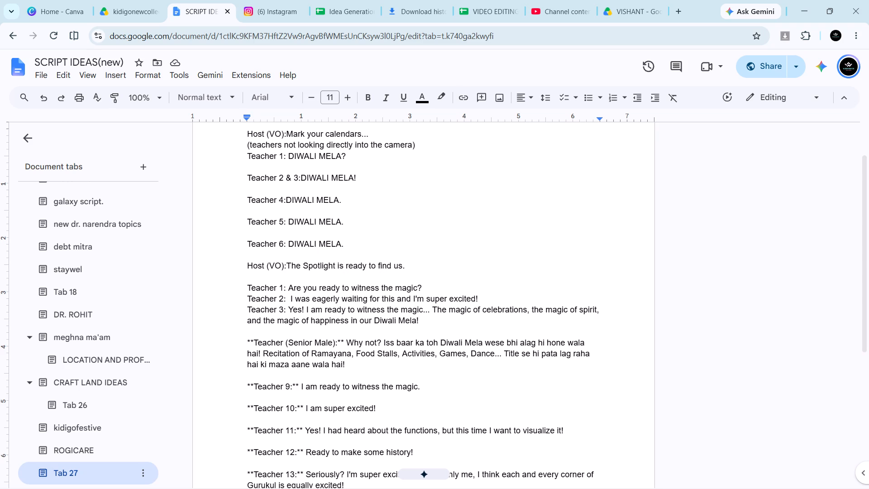
scroll(458, 365, "down", 1)
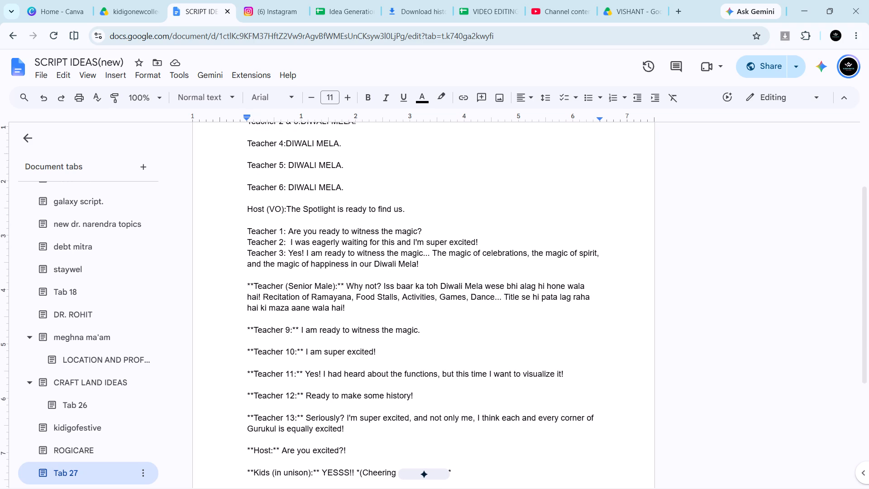
scroll(387, 324, "down", 1)
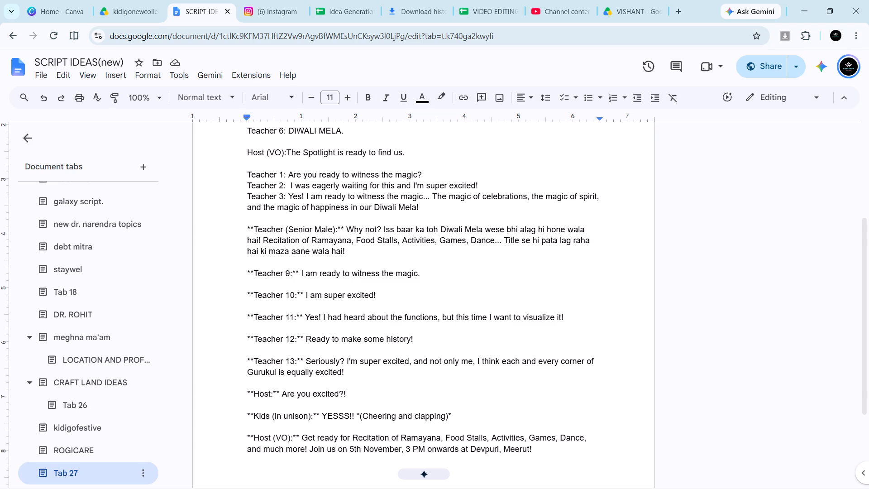
left_click(452, 275)
left_click(499, 288)
left_click(492, 268)
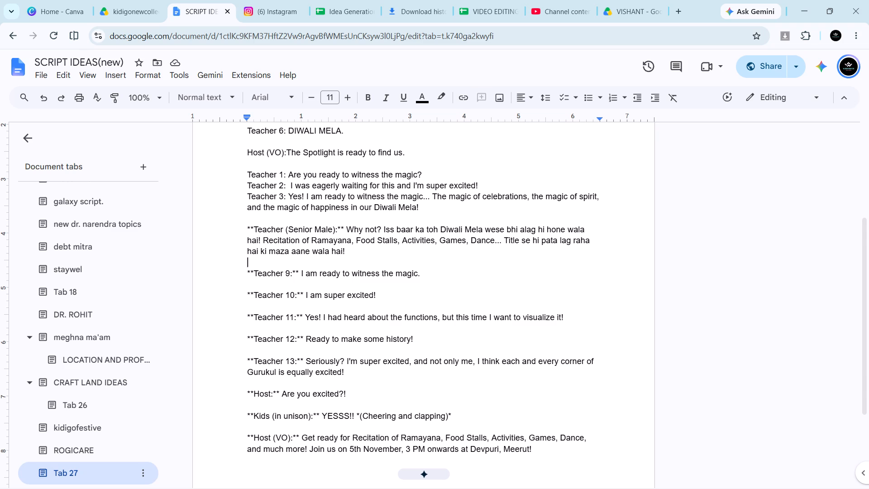
left_click(479, 257)
left_click(456, 266)
left_click(416, 272)
left_click(444, 273)
left_click(478, 272)
left_click(492, 265)
left_click(440, 295)
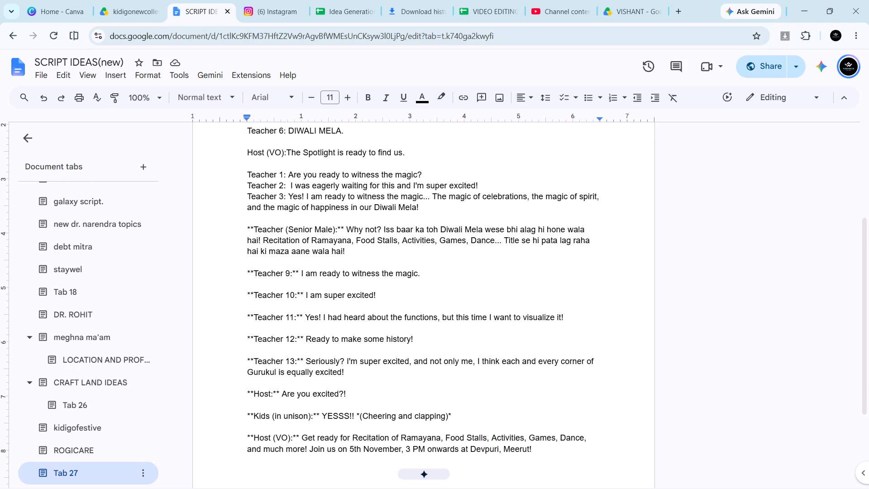
left_click(522, 286)
Remove the asterisks after the Kids (in unison) label, the "(Cheering and clapping)" note with its asterisks, and the blank line below.
scroll(450, 324, "down", 3)
scroll(392, 343, "down", 3)
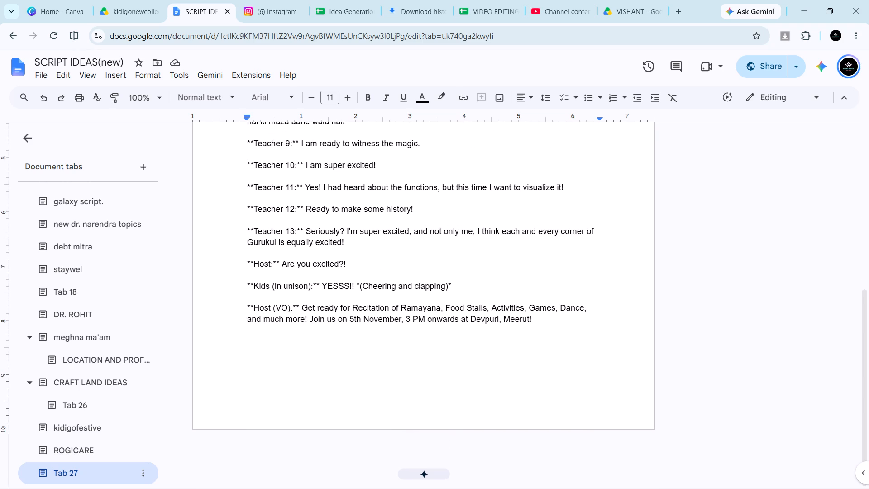
left_click(320, 286)
key("BackSpace")
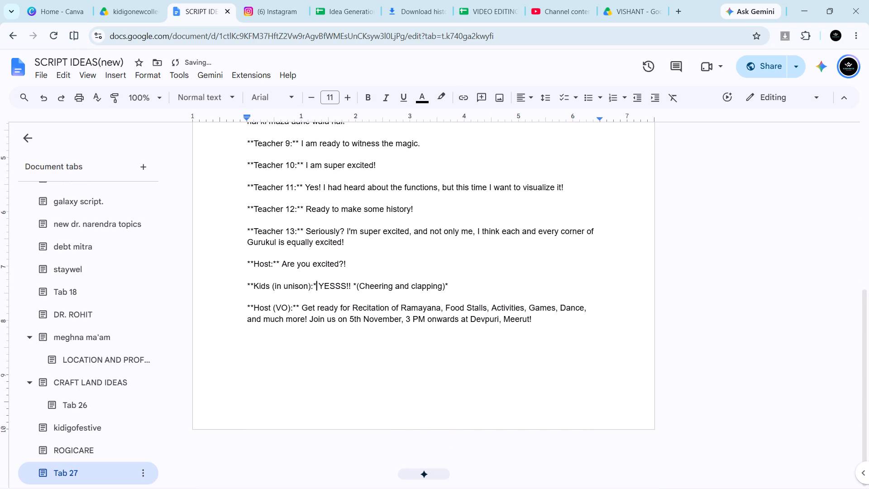
key("BackSpace")
left_click(357, 284)
left_click_drag(455, 292, 360, 296)
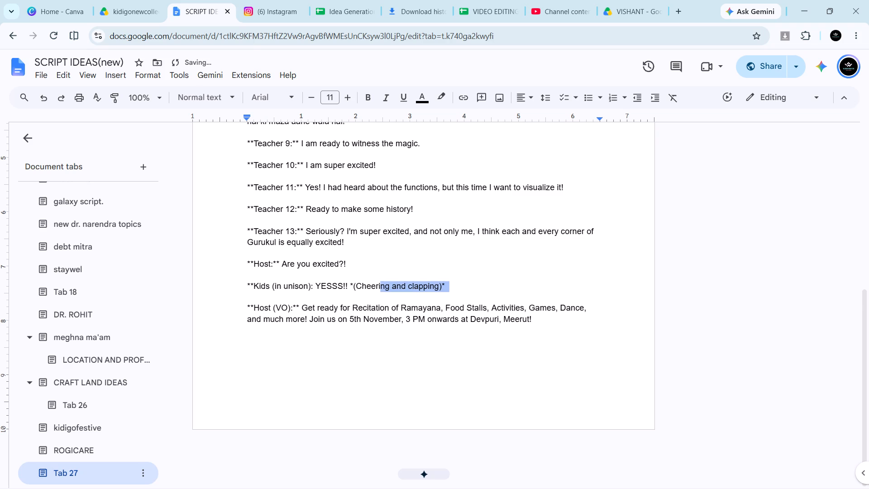
left_click_drag(360, 296, 351, 285)
key("BackSpace")
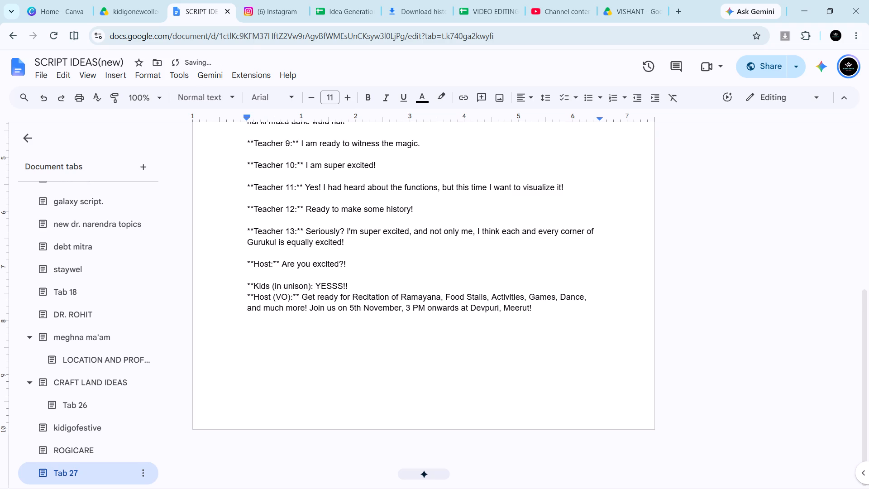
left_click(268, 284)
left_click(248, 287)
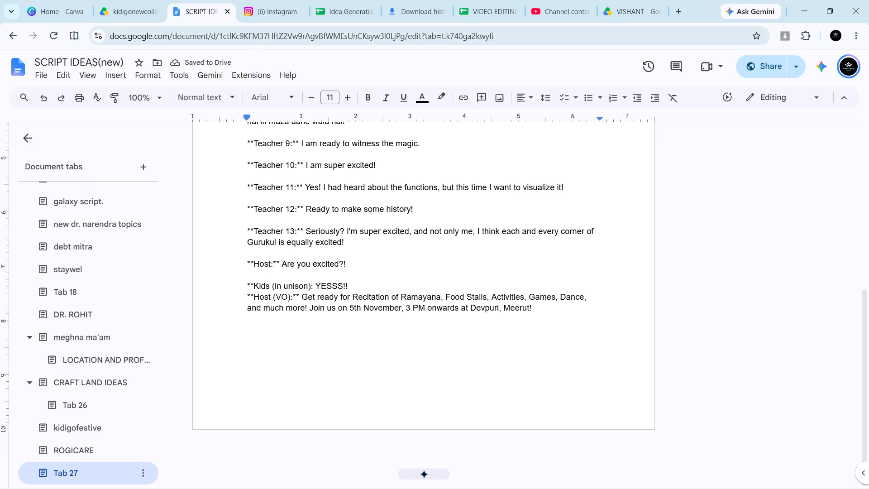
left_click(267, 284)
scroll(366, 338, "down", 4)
Trim the closing Host (VO) line to "Join us on 5th November, 3 PM onwards at Devpuri, Meerut!", deleting its label and the "Get ready" sentence.
left_click_drag(305, 307, 304, 300)
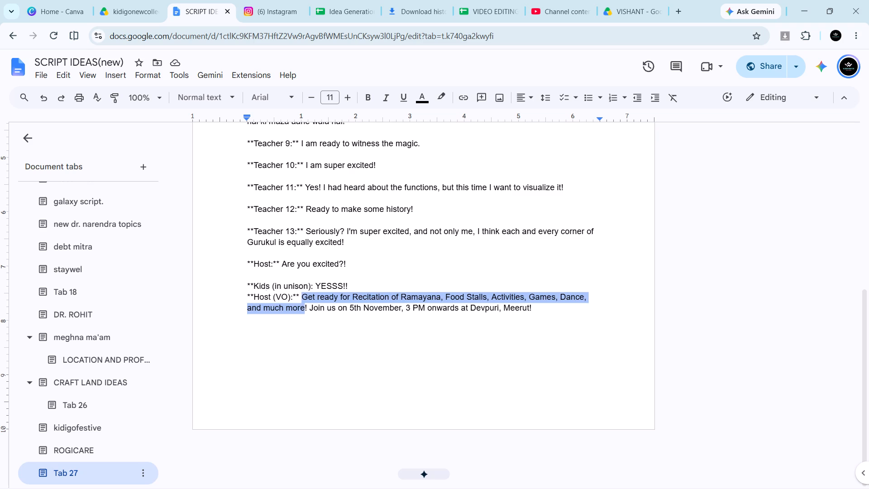
left_click_drag(304, 300, 306, 297)
left_click_drag(306, 297, 307, 297)
left_click(275, 364)
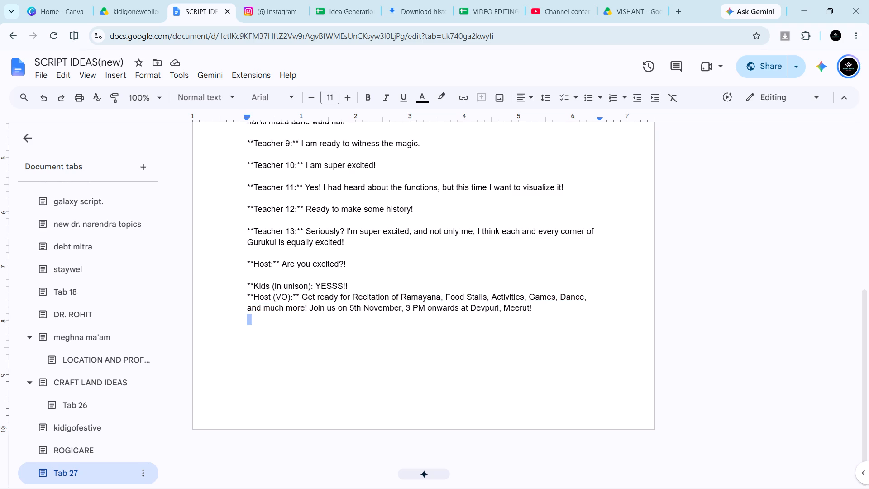
left_click_drag(309, 309, 291, 294)
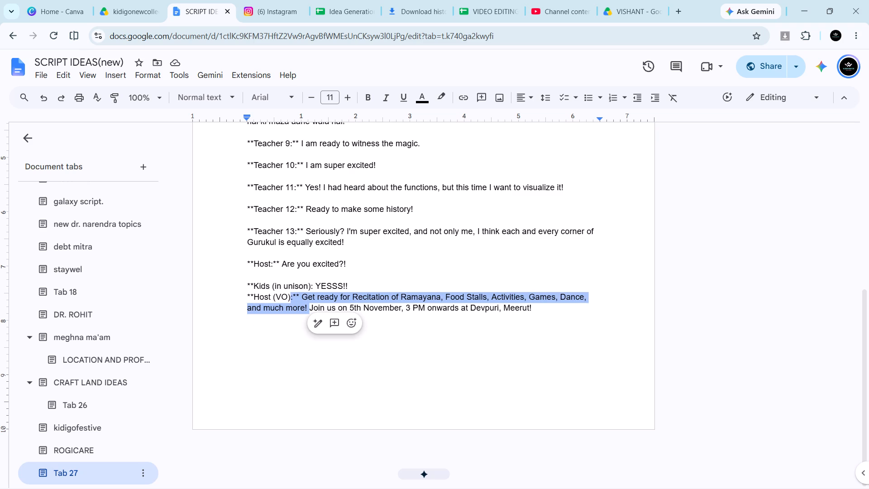
key("BackSpace")
left_click_drag(288, 299, 248, 298)
key("BackSpace")
left_click(251, 299)
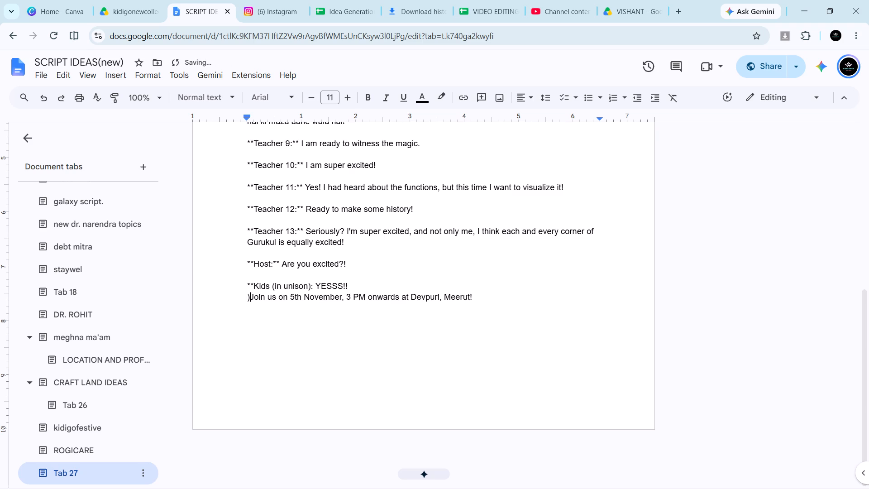
key("BackSpace")
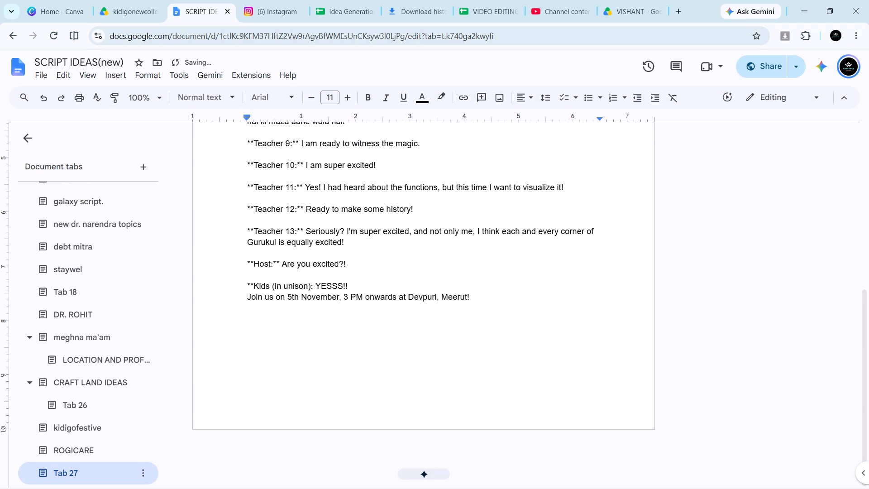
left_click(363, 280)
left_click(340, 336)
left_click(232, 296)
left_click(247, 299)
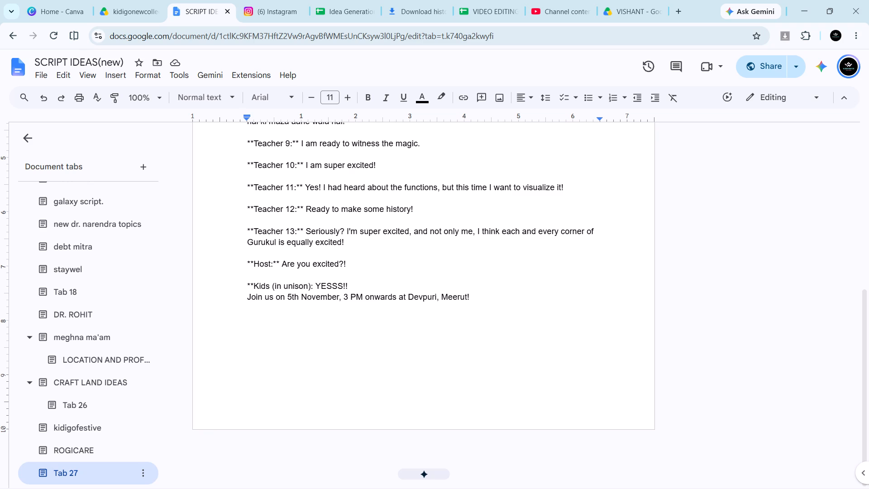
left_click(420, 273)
Add a question mark to the end of the Teacher 4, Teacher 5 and Teacher 6 "DIWALI MELA." lines.
scroll(334, 292, "up", 1)
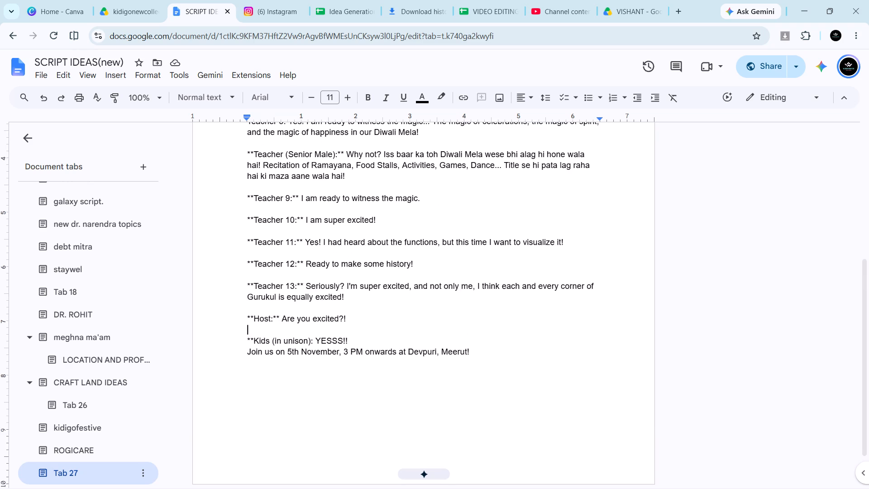
scroll(334, 292, "up", 7)
scroll(334, 292, "down", 1)
scroll(334, 292, "up", 1)
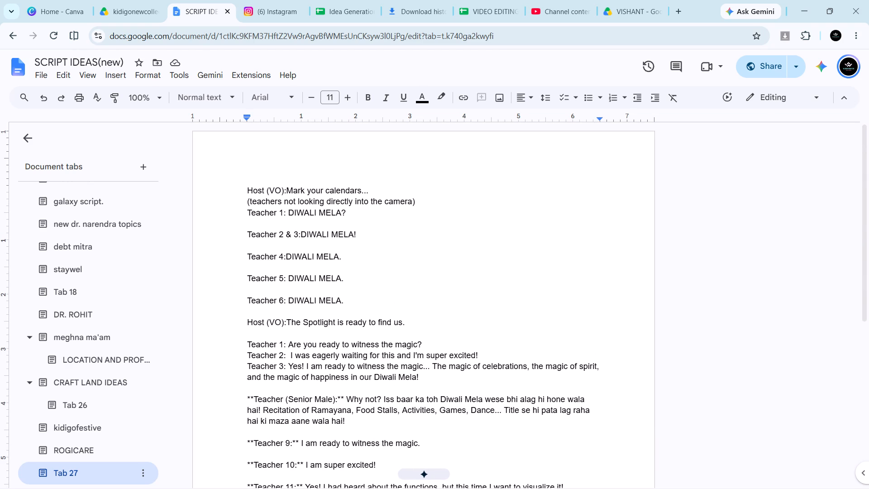
left_click(358, 233)
left_click(343, 258)
key("shift+question")
left_click(349, 277)
key("shift+question")
left_click(347, 297)
key("shift+question")
Delete "Why not?" and the asterisks following the label in the Teacher (Senior Male) line.
scroll(371, 320, "down", 1)
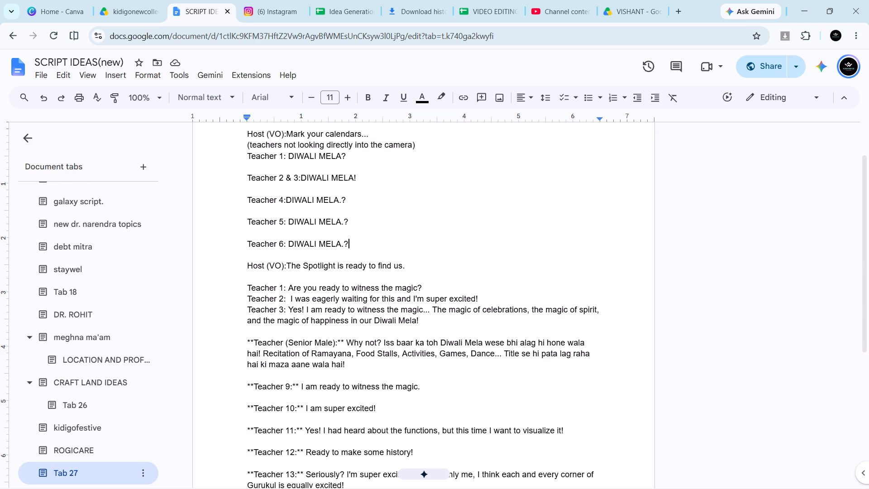
left_click(433, 307)
left_click(380, 343)
left_click_drag(380, 342, 344, 346)
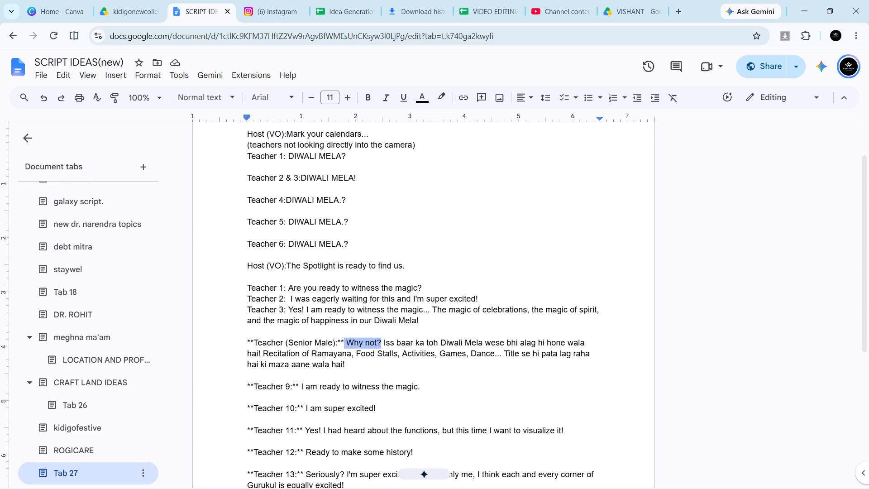
left_click_drag(344, 346, 337, 346)
key("BackSpace")
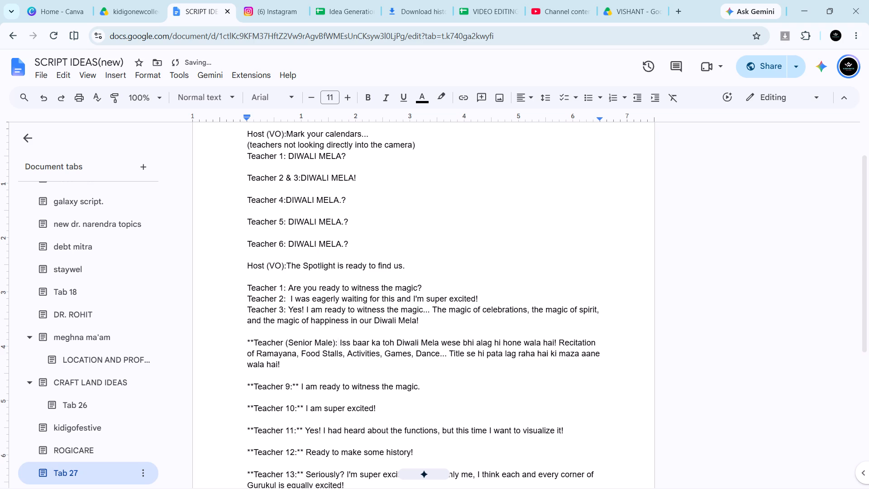
Shorten the "Teacher (Senior Male)" label to "Teacher :" and remove the asterisks in front of it.
key("BackSpace")
key("BackSpace")
key("BackSpace")
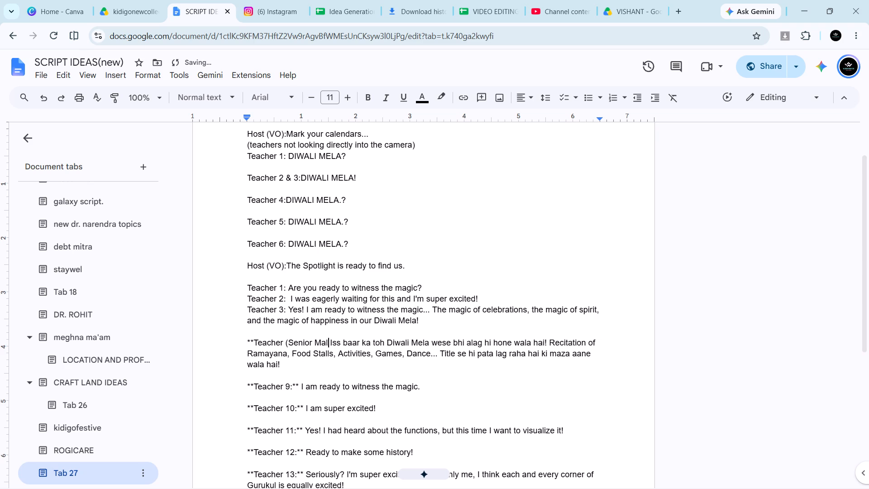
key("BackSpace")
key("BackSpace")
key("BackSpace")
key("BackSpace")
key("BackSpace")
key("BackSpace")
key("BackSpace")
key("BackSpace")
key("BackSpace")
key("BackSpace")
key("BackSpace")
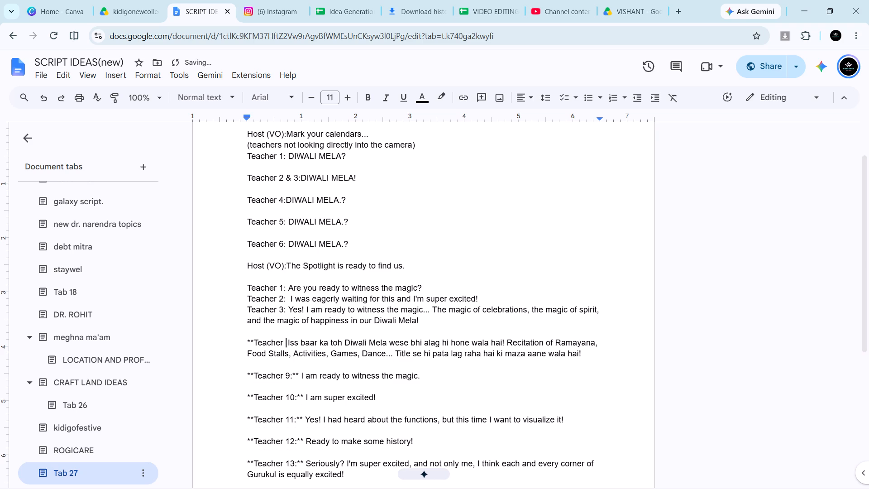
key("shift+colon")
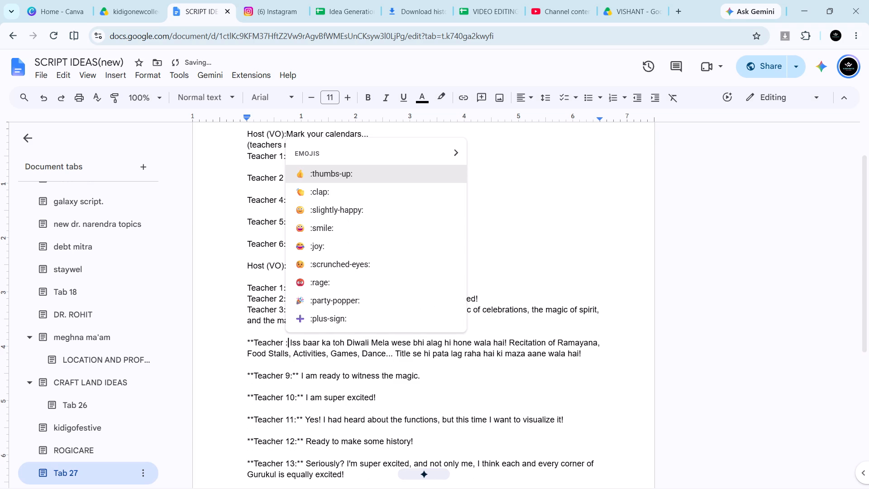
left_click(487, 406)
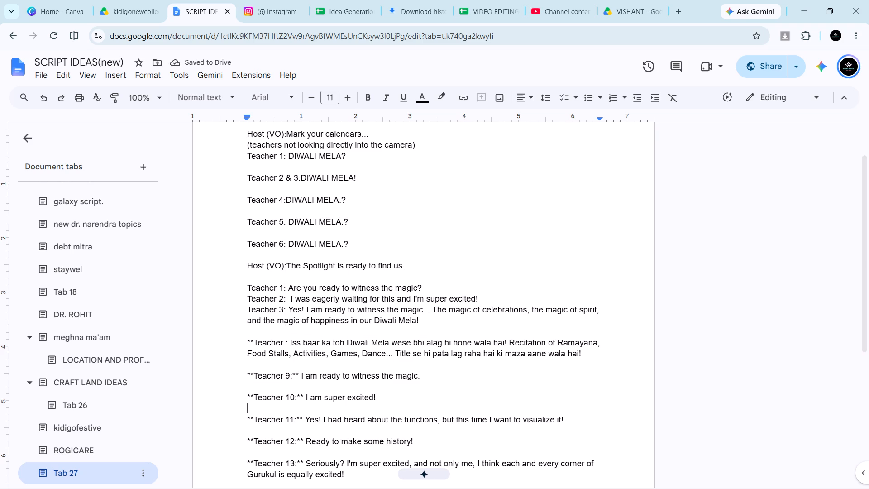
left_click(509, 344)
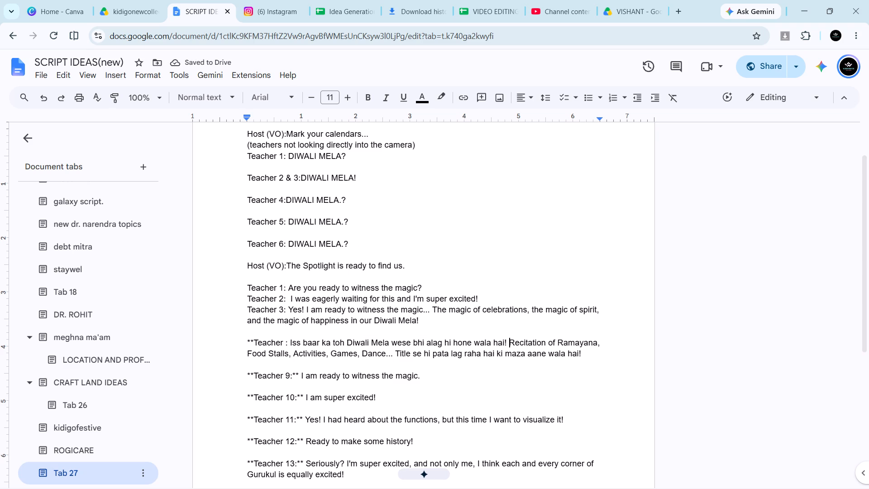
left_click(256, 342)
key("BackSpace")
key("BackSpace")
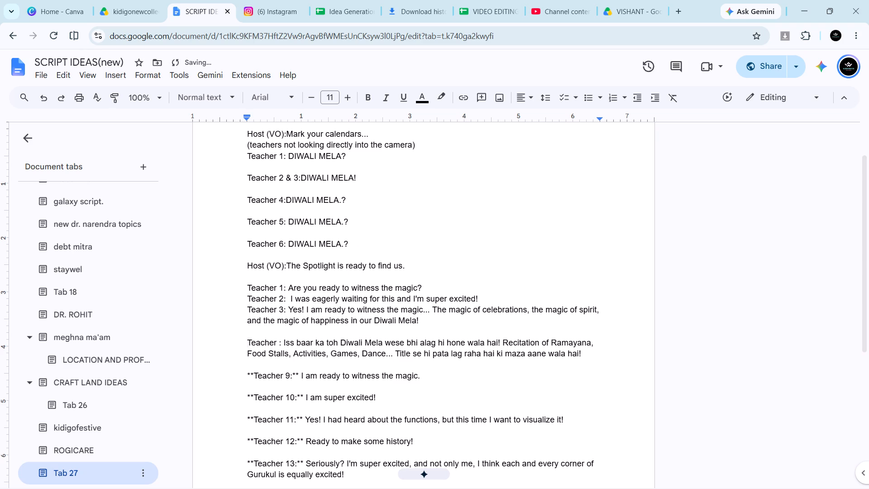
Remove the asterisks before and after the Teacher 9 and Teacher 10 labels.
left_click(301, 373)
key("BackSpace")
key("BackSpace")
key("BackSpace")
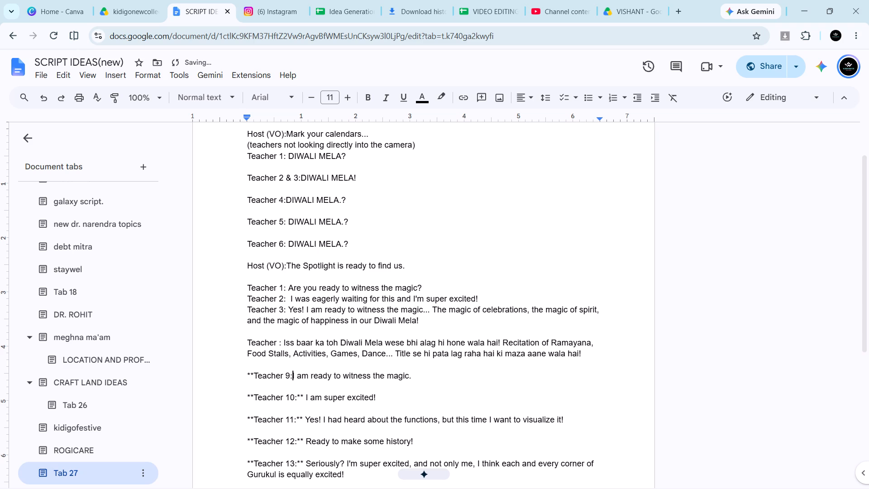
left_click(254, 377)
key("BackSpace")
key("BackSpace")
left_click(305, 397)
key("BackSpace")
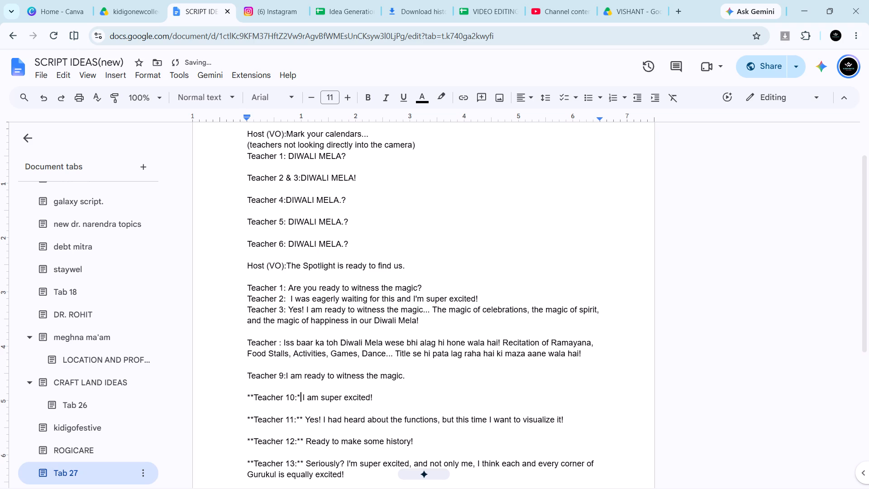
key("BackSpace")
left_click(254, 397)
key("BackSpace")
key("BackSpace")
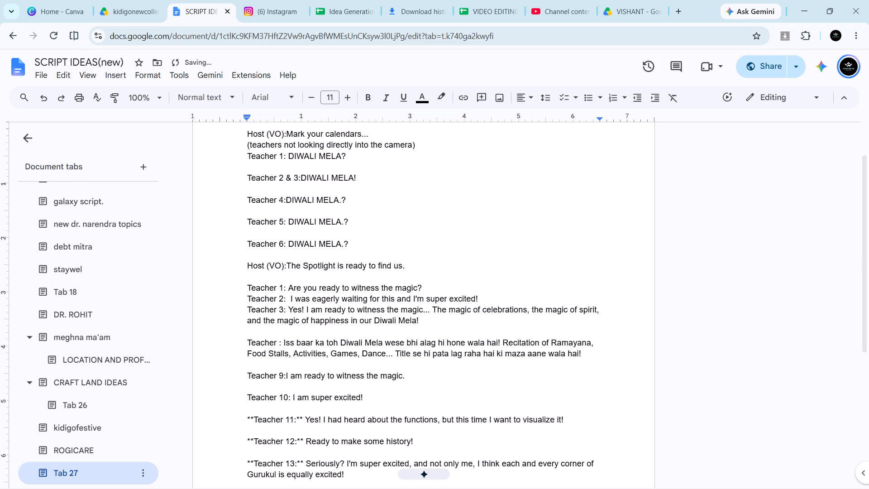
Remove the asterisks around the Teacher 11 and Teacher 12 labels and the blank line between these two lines.
left_click(308, 418)
key("BackSpace")
key("BackSpace")
key("BackSpace")
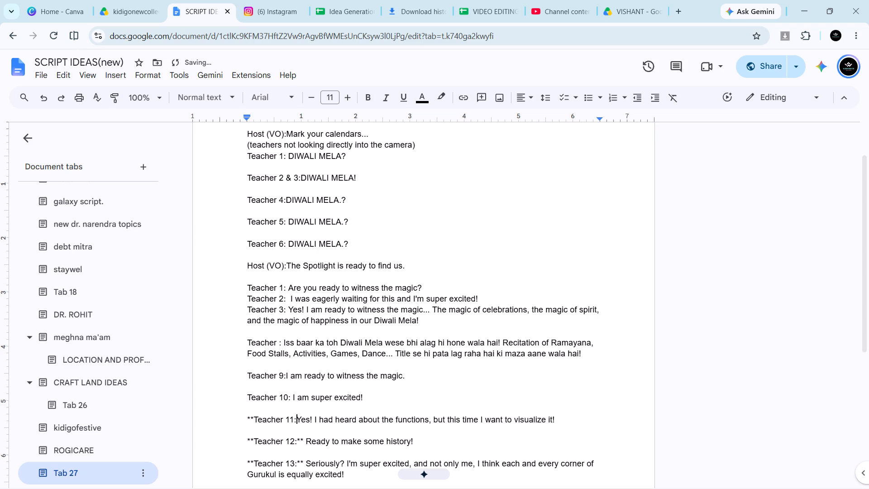
left_click(256, 419)
key("BackSpace")
key("BackSpace")
left_click(303, 441)
key("BackSpace")
key("BackSpace")
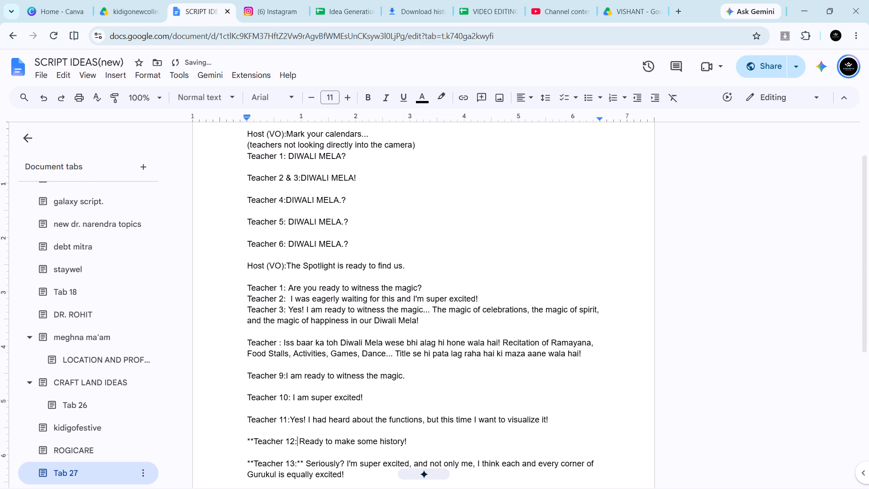
left_click(252, 440)
key("BackSpace")
key("BackSpace")
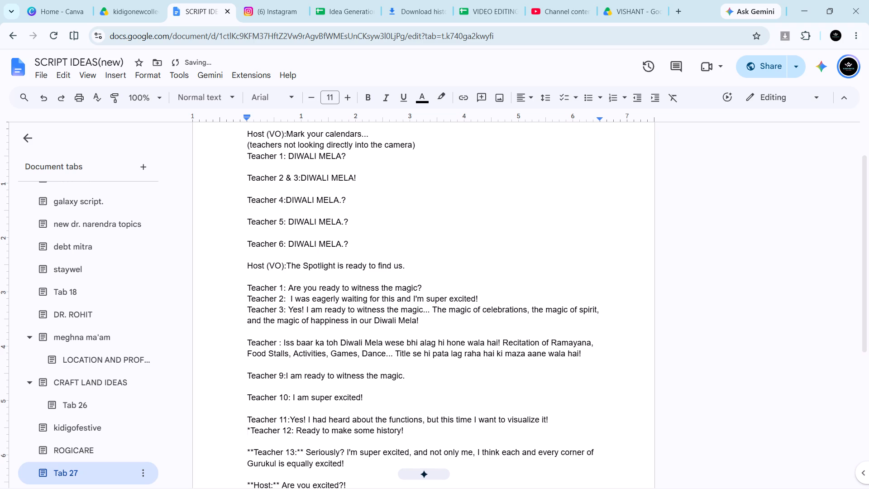
left_click(248, 430)
left_click(253, 431)
key("BackSpace")
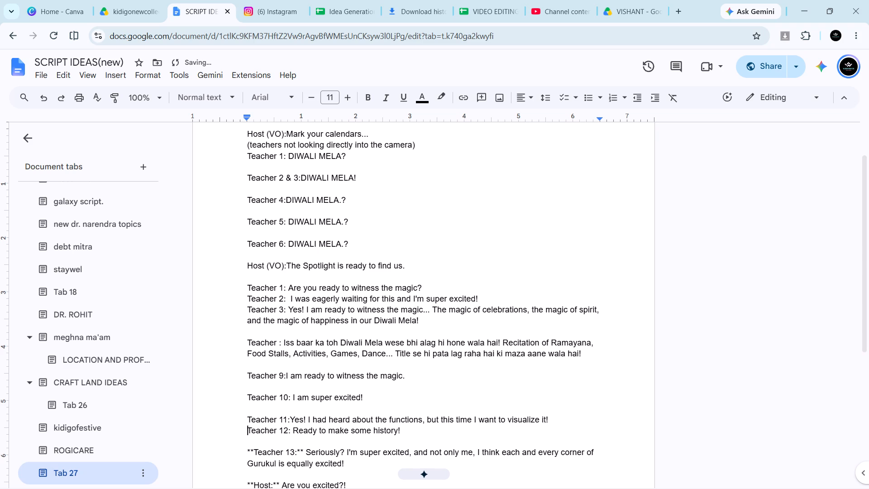
Remove the asterisks before and after the Teacher 13 label.
left_click(303, 451)
key("BackSpace")
key("BackSpace")
left_click(253, 450)
key("BackSpace")
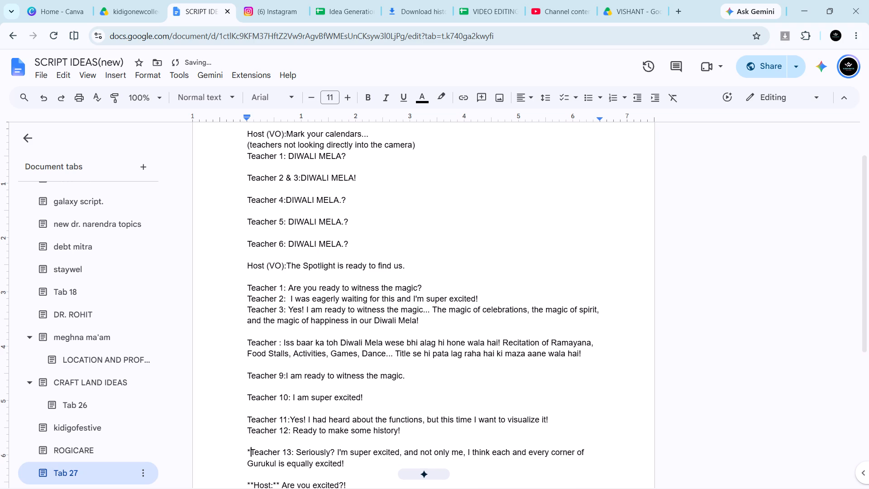
key("BackSpace")
Remove the asterisks after the Host label in the "Are you excited?!" line.
scroll(308, 436, "down", 2)
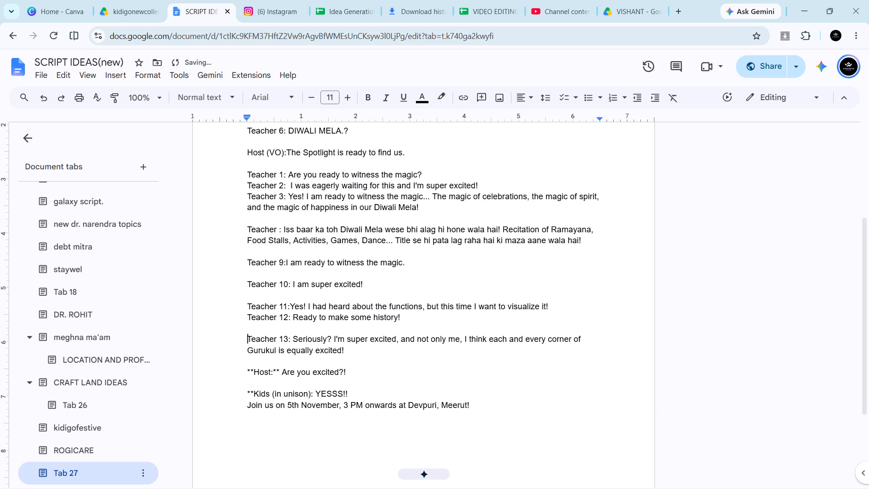
left_click(280, 370)
key("BackSpace")
key("BackSpace")
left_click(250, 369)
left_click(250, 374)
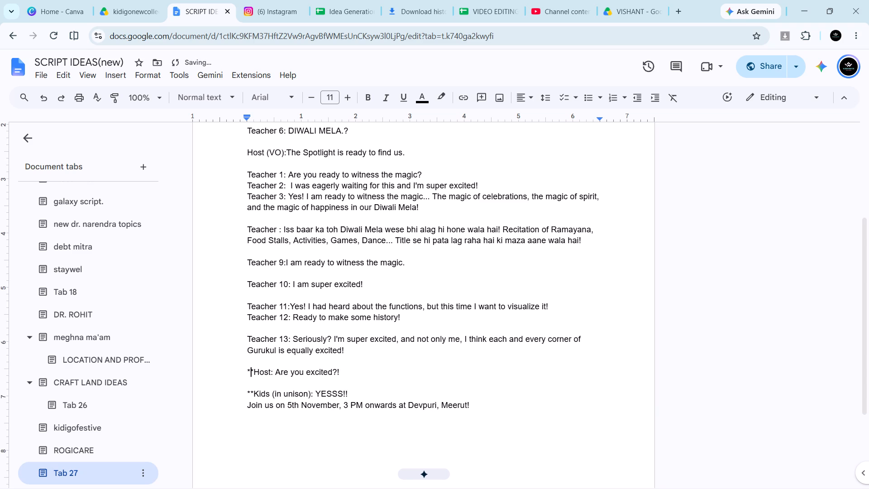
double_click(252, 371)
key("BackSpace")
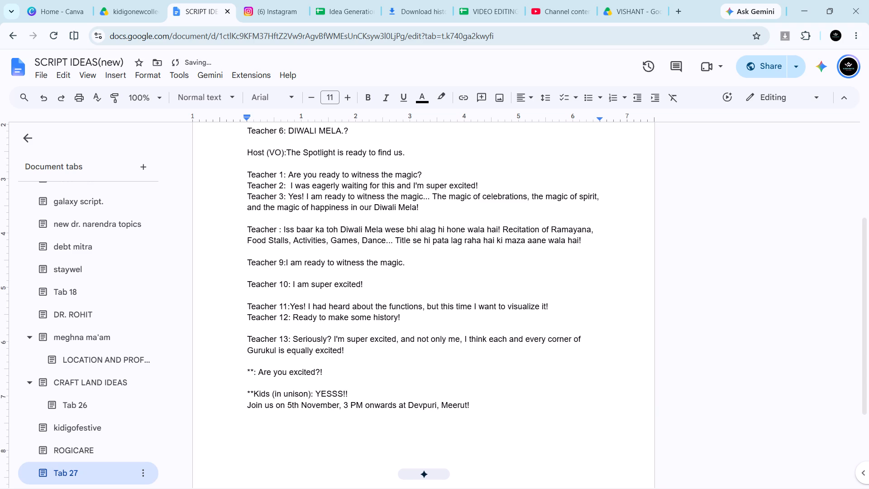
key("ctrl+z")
Remove the asterisks in front of the Host label and the Kids (in unison) label.
left_click(263, 373)
left_click(250, 369)
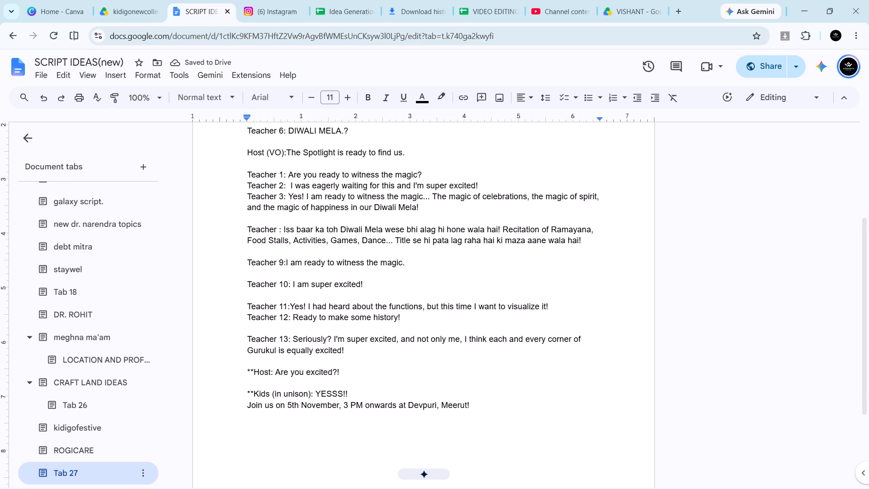
left_click(253, 369)
key("BackSpace")
key("BackSpace")
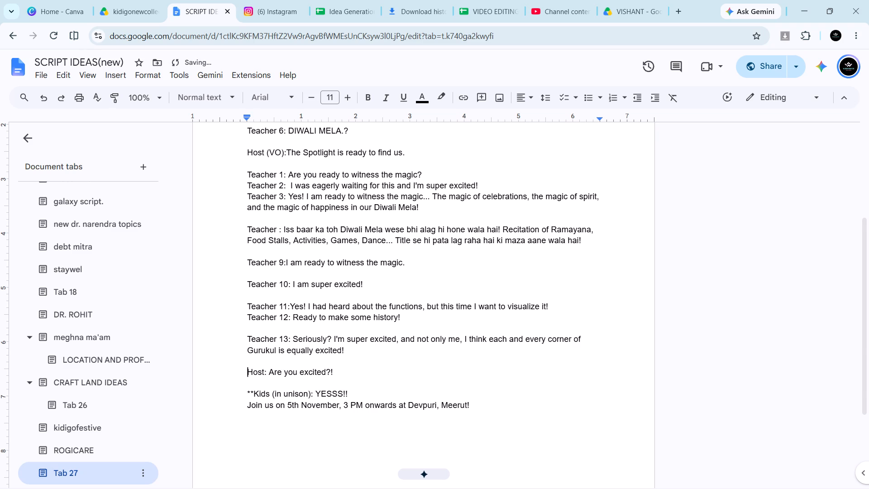
left_click(254, 391)
key("BackSpace")
key("BackSpace")
left_click(356, 391)
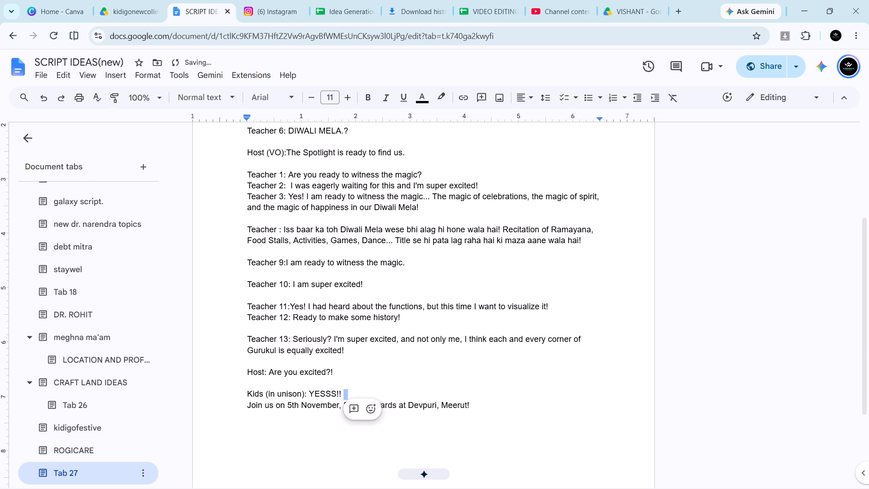
Split the Teacher 3 line after "witness the magic..." and label the new line starting "The magic of celebrations" as "Teacher 4:".
scroll(357, 374, "up", 1)
left_click(364, 412)
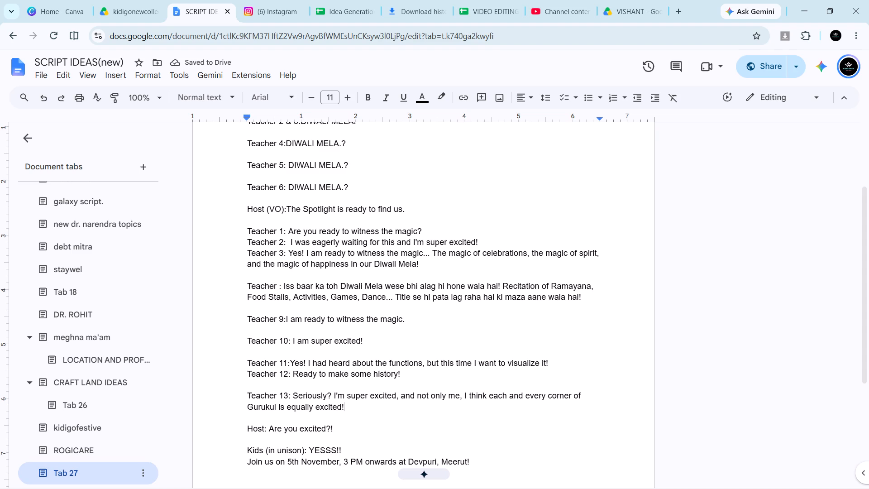
scroll(311, 323, "up", 1)
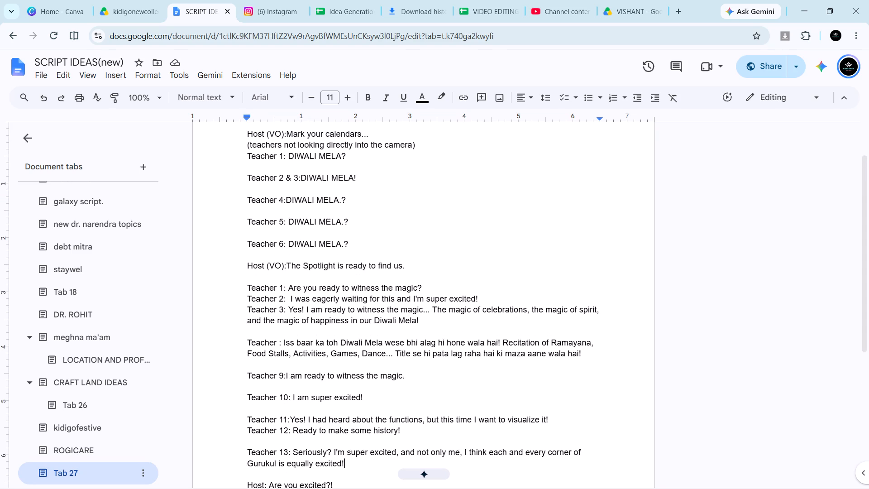
scroll(409, 272, "up", 2)
scroll(409, 272, "down", 2)
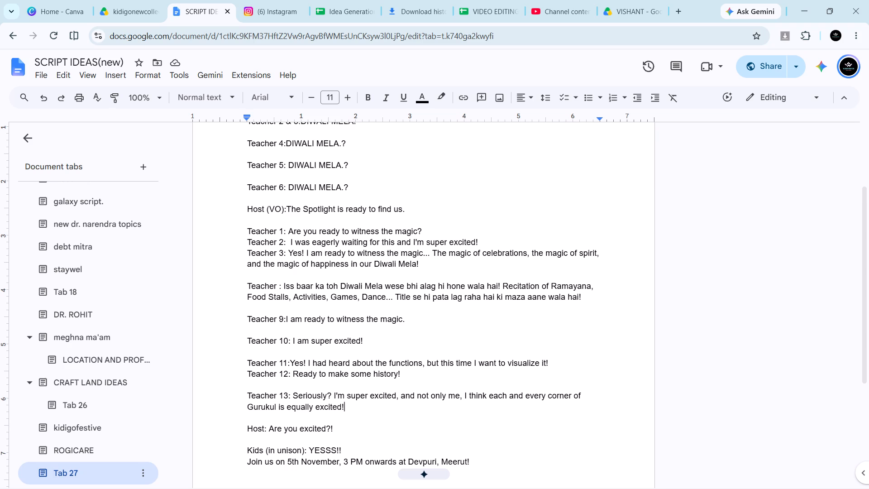
left_click(431, 253)
key("Return")
type("teacher")
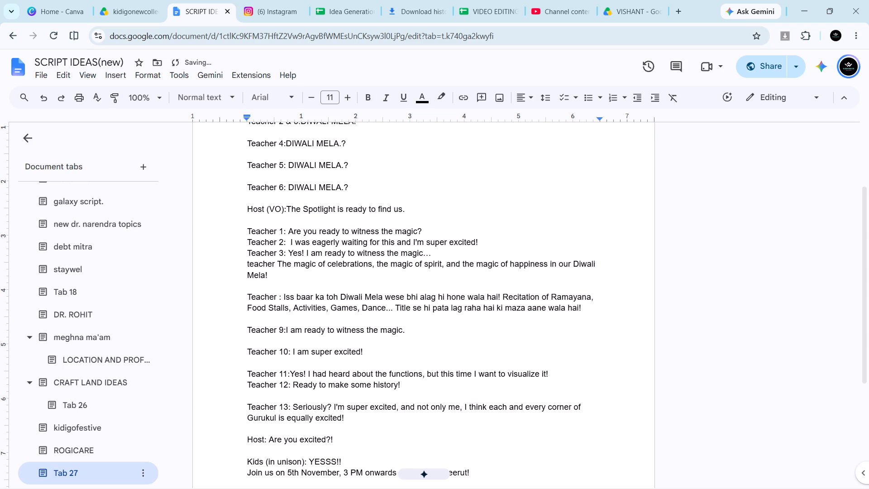
key("space")
type("4:")
key("space")
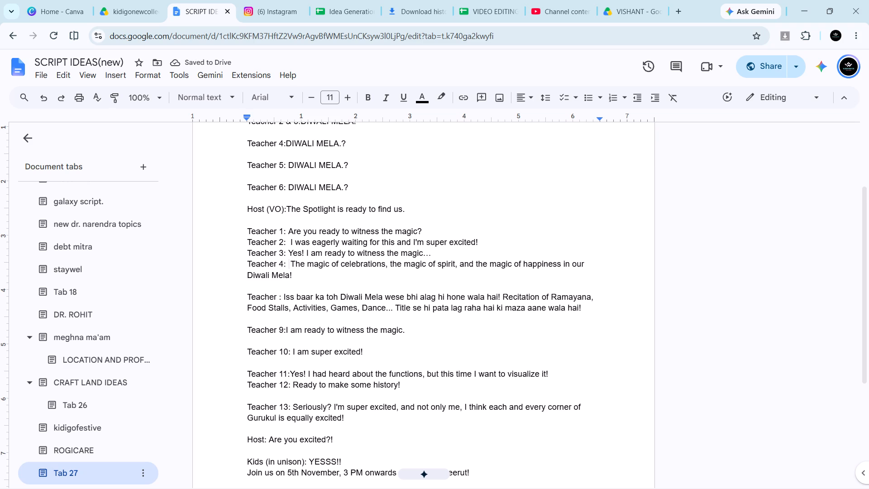
Split the new Teacher 4 line after "the magic of spirit," and label the remaining text "Teacher 5:".
left_click(459, 266)
key("Return")
type("teacher")
key("space")
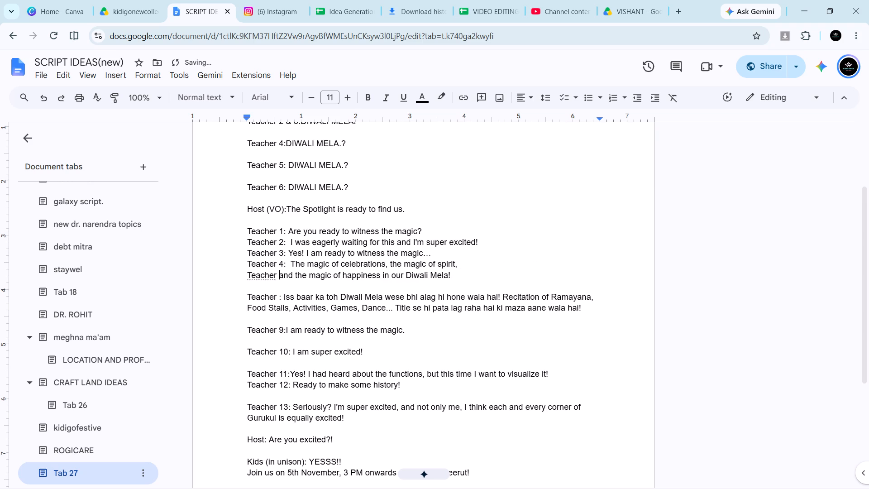
type("5:")
key("space")
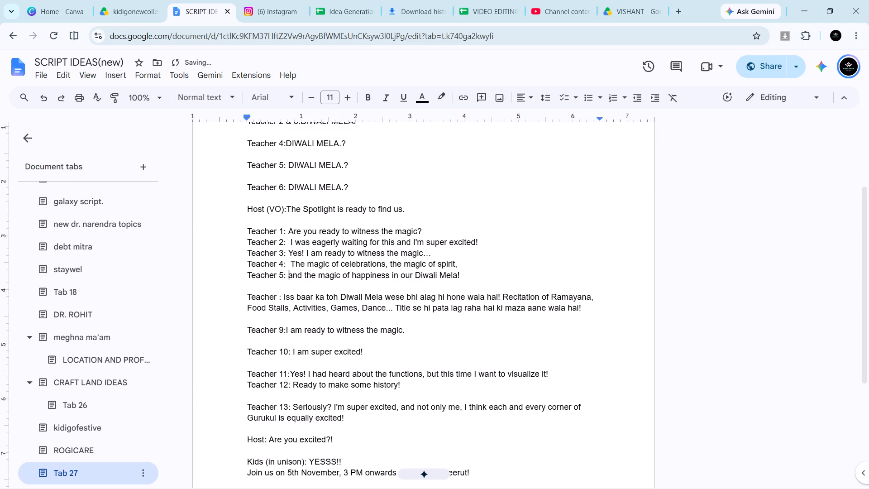
left_click(511, 268)
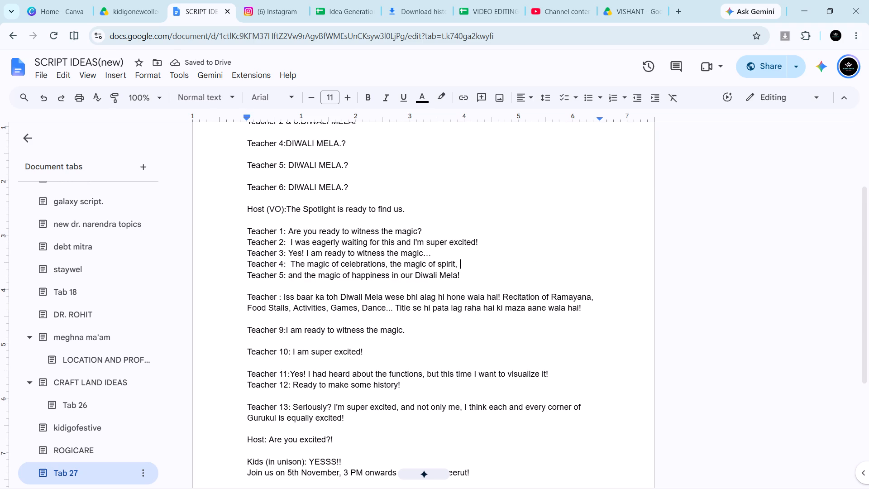
Number the unnumbered Teacher label of the "Iss baar ka toh Diwali Mela" line as 6.
left_click(277, 300)
key("space")
key("6")
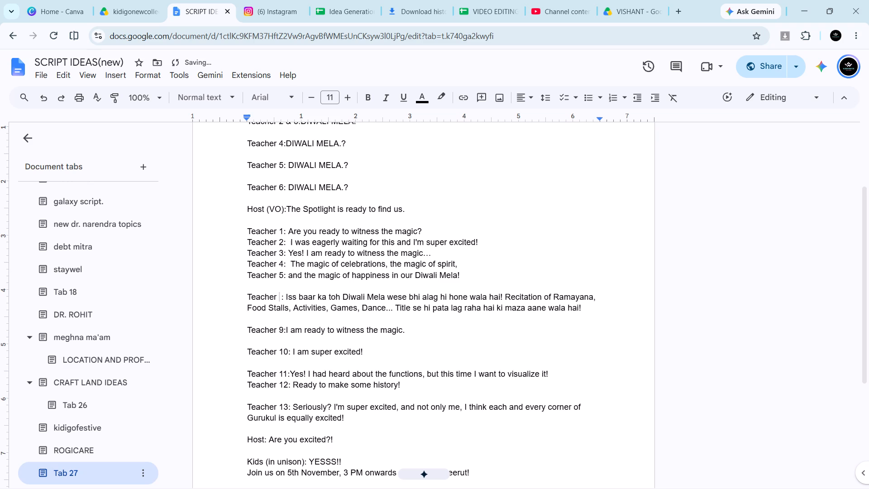
Split the Teacher 6 line after "alag hi hone wala hai!" and label the new line starting "Recitation of Ramayana" as "Teacher8:".
left_click(508, 295)
key("Return")
type("teacher8")
type(":")
key("space")
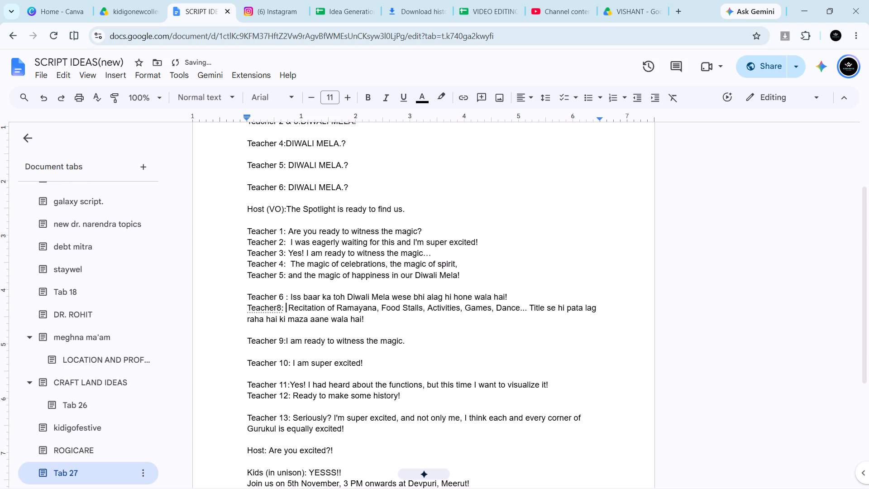
Relabel the "Recitation of Ramayana" line as "Teacher 7:", with a space before the number.
left_click(278, 306)
key("space")
left_click(506, 263)
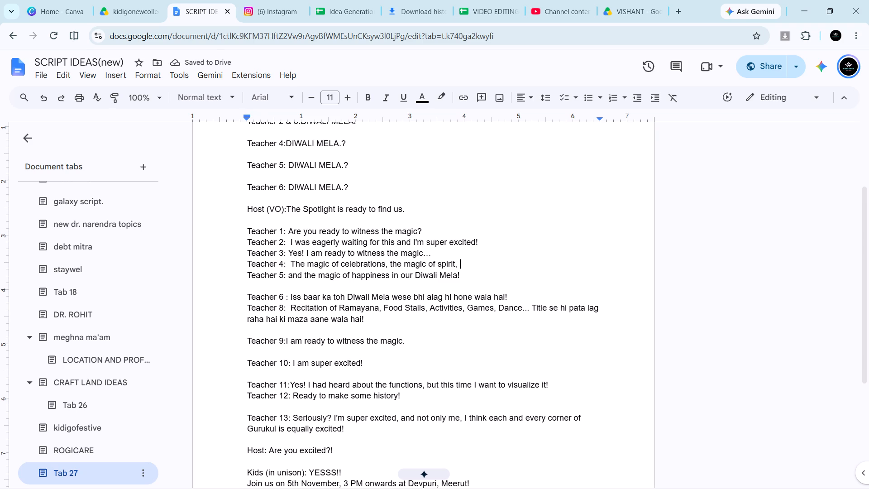
left_click(285, 307)
left_click(282, 311)
key("BackSpace")
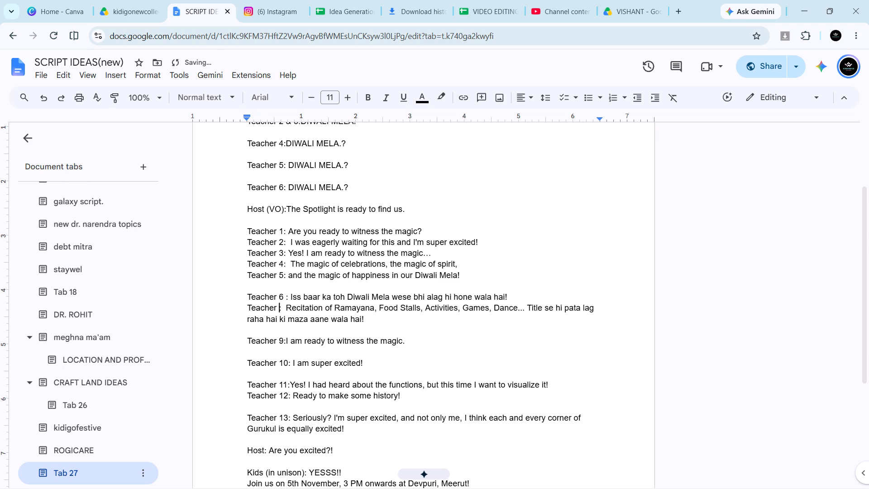
key("7")
left_click(412, 337)
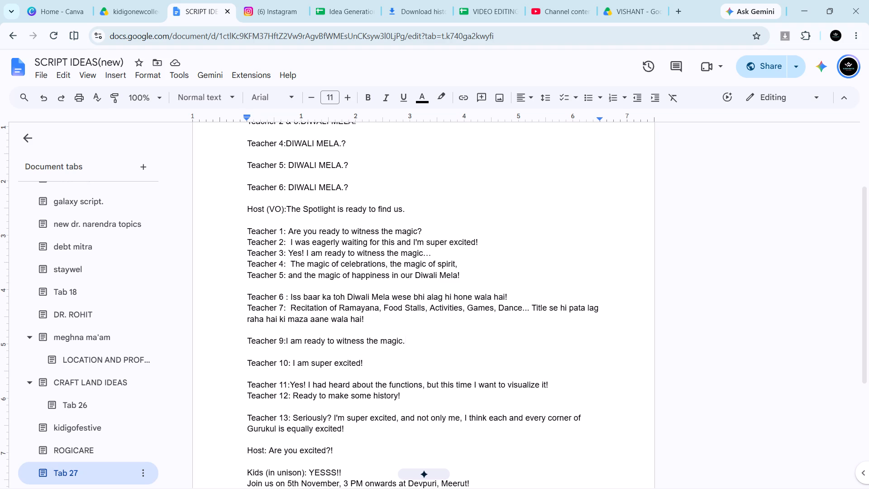
Replace "Title se hi pata lag raha hai ki maza aane wala hai!" in the Teacher 7 line with "and much more.", leaving two dots after "Dance".
left_click_drag(382, 324, 282, 323)
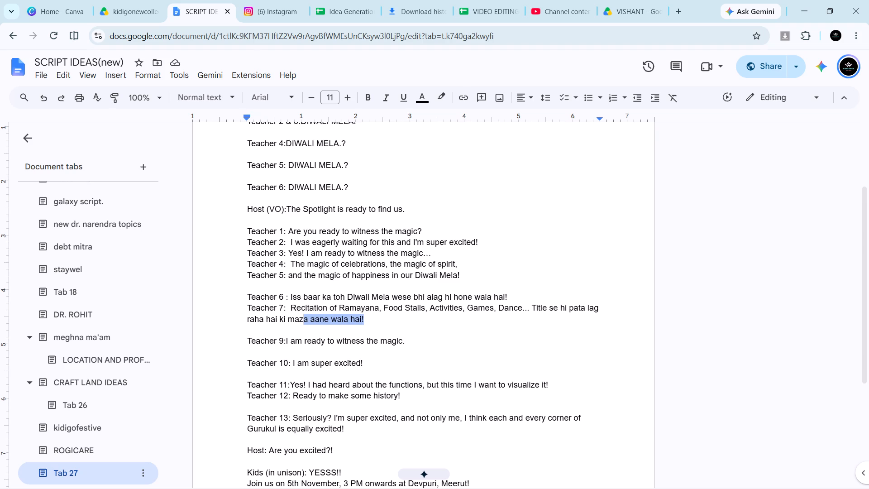
left_click_drag(282, 323, 246, 322)
key("BackSpace")
key("BackSpace")
key("BackSpace")
key("BackSpace")
key("BackSpace")
key("BackSpace")
key("BackSpace")
key("BackSpace")
key("BackSpace")
key("BackSpace")
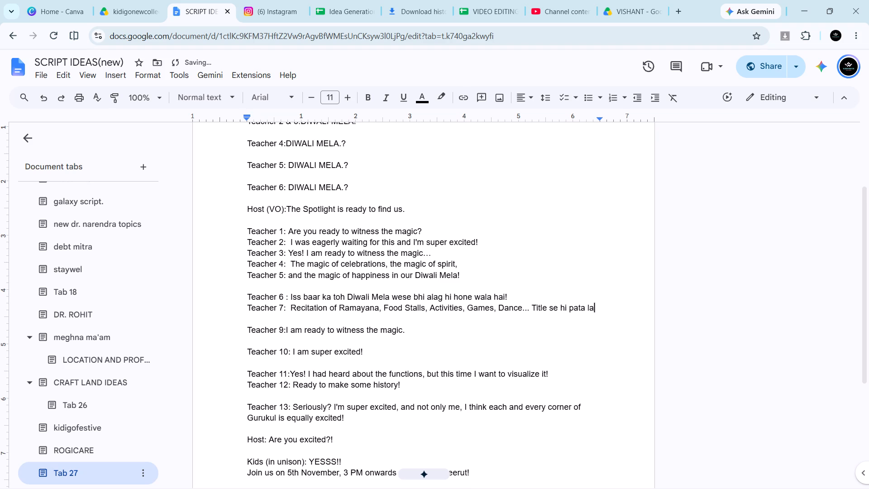
key("BackSpace")
key("BackSpace")
key("BackSpace")
key("BackSpace")
key("BackSpace")
key("BackSpace")
key("BackSpace")
key("BackSpace")
key("BackSpace")
key("BackSpace")
key("BackSpace")
key("BackSpace")
key("BackSpace")
key("BackSpace")
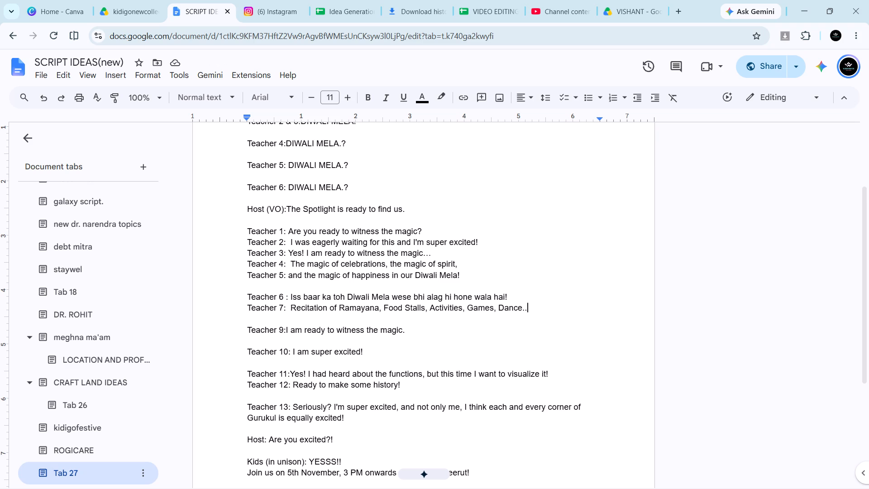
type("and much more")
type(".")
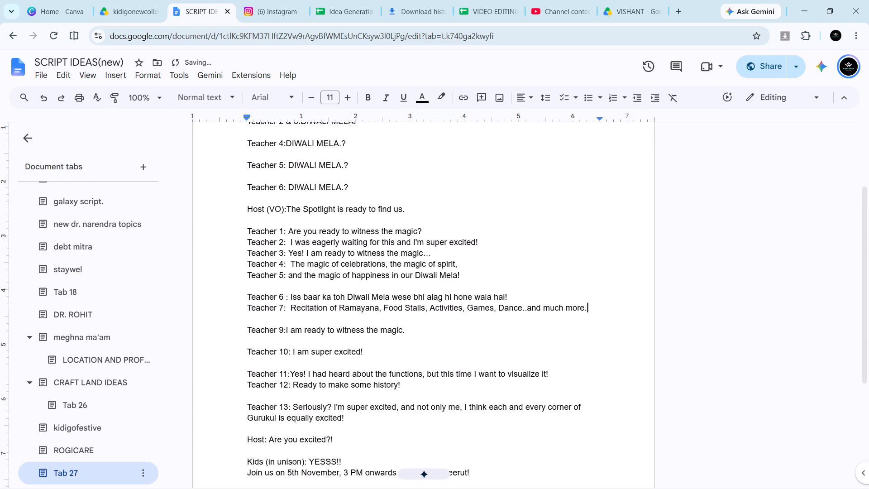
key("space")
Reword the Teacher 9 line to "We are ready to witness the magic." with a space after the colon.
left_click(301, 329)
key("BackSpace")
key("BackSpace")
key("BackSpace")
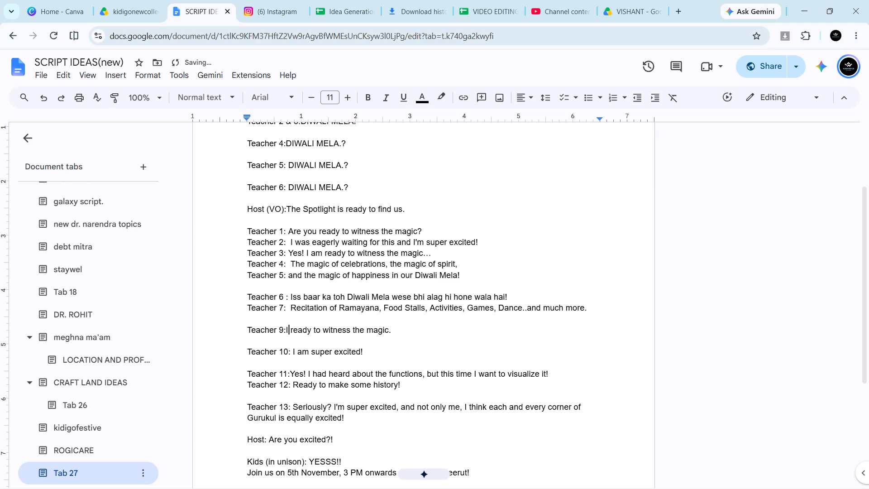
key("BackSpace")
type("we are")
key("space")
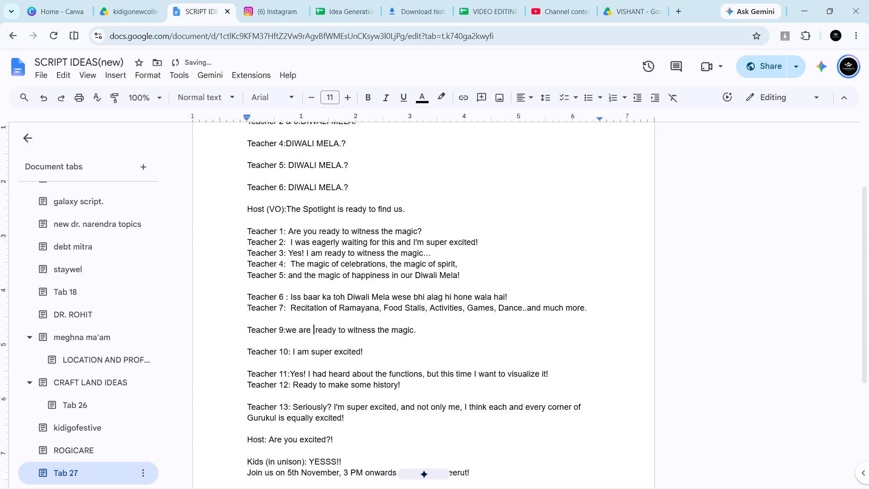
key("BackSpace")
key("BackSpace")
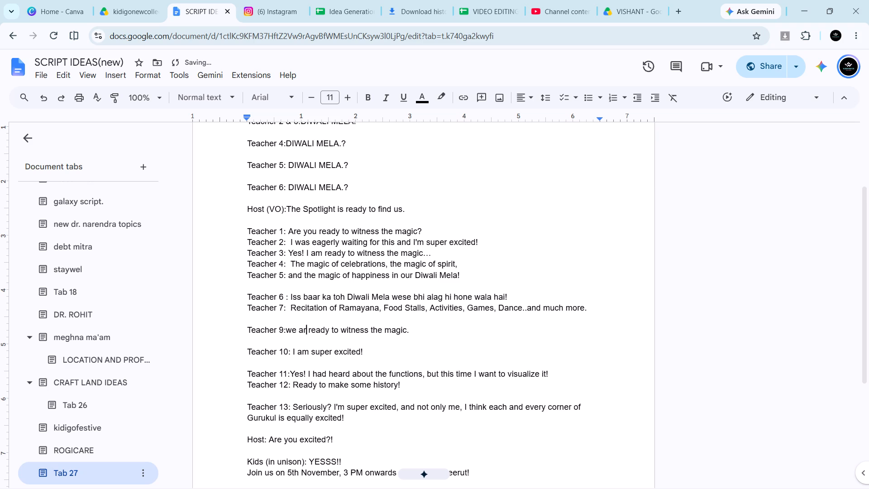
left_click_drag(413, 329, 363, 349)
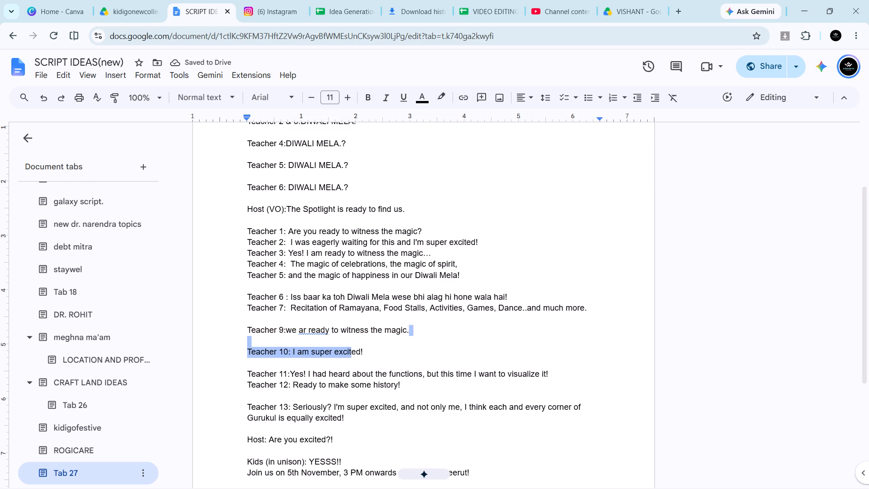
left_click_drag(363, 349, 413, 342)
left_click(457, 337)
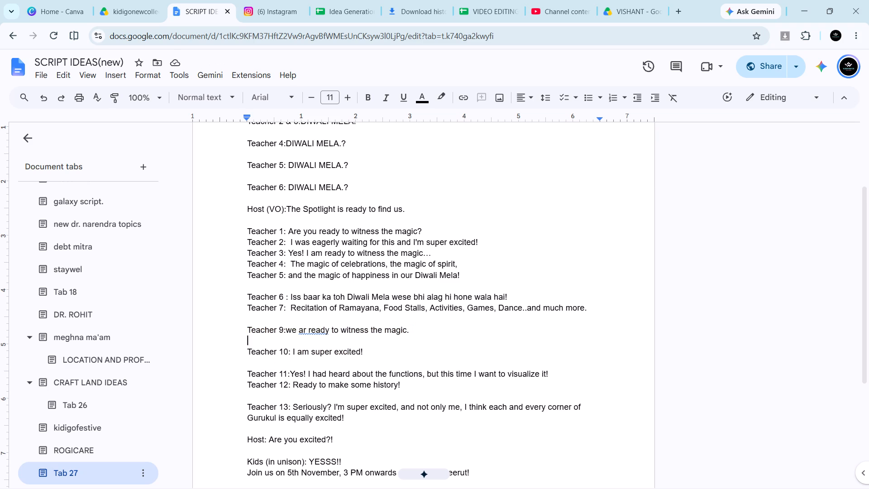
left_click(308, 331)
left_click(343, 316)
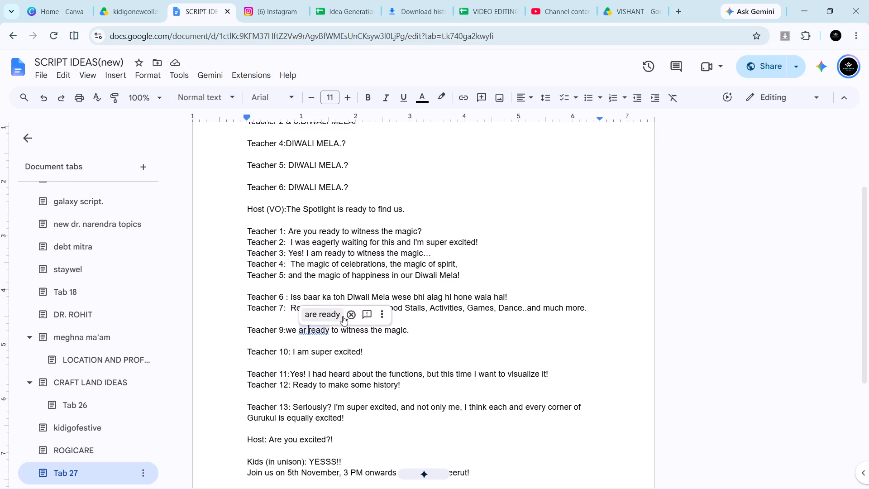
left_click_drag(505, 351, 499, 348)
left_click(285, 329)
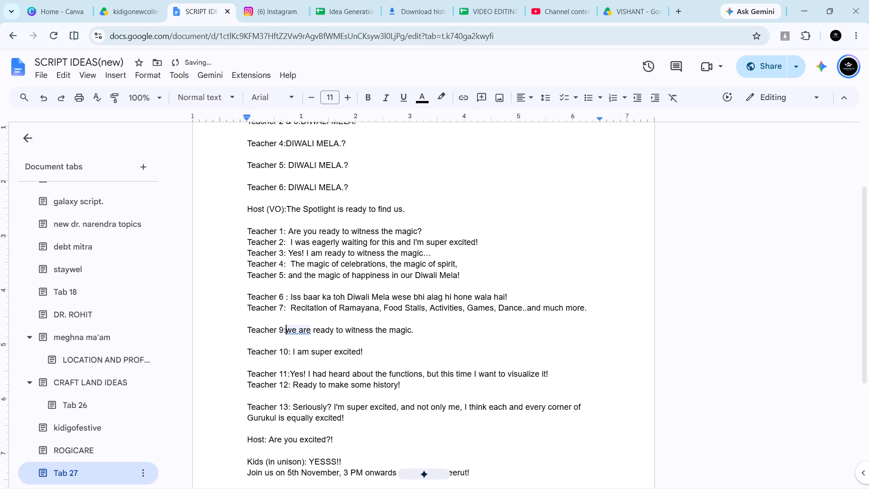
key("space")
left_click(473, 340)
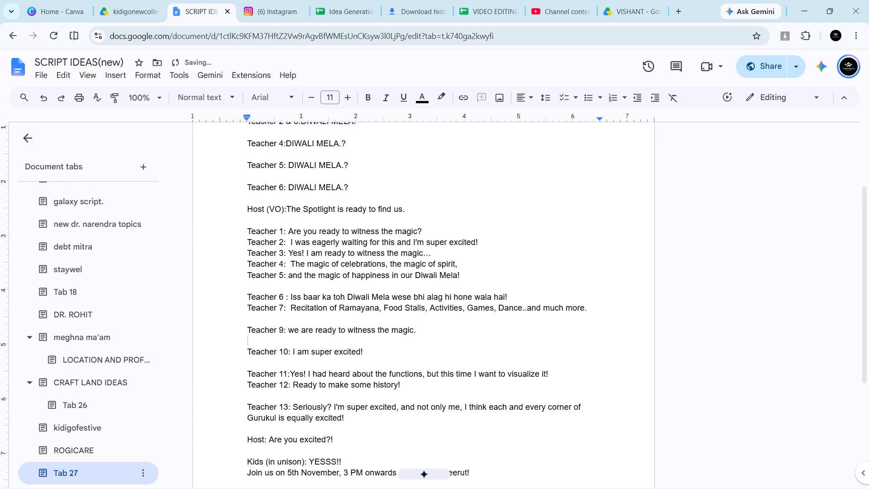
left_click(294, 326)
left_click(302, 313)
left_click(472, 344)
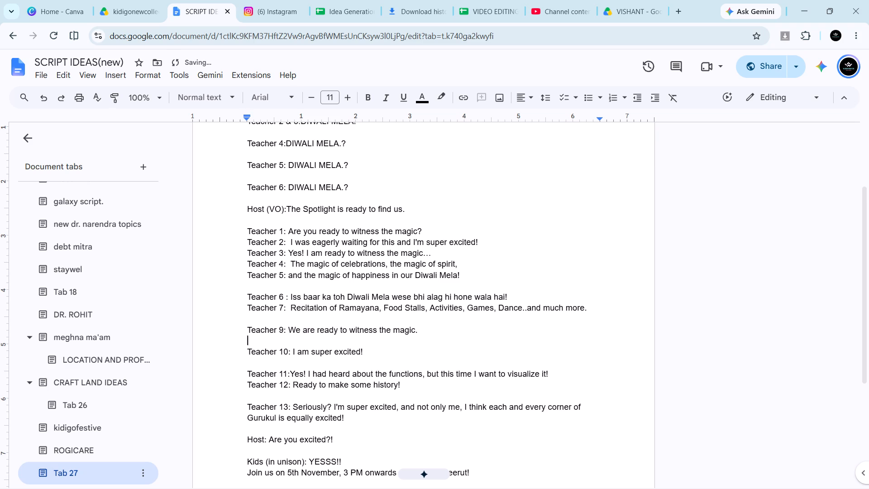
Remove the blank lines above the Teacher 9 and Teacher 6 lines.
left_click(240, 328)
key("BackSpace")
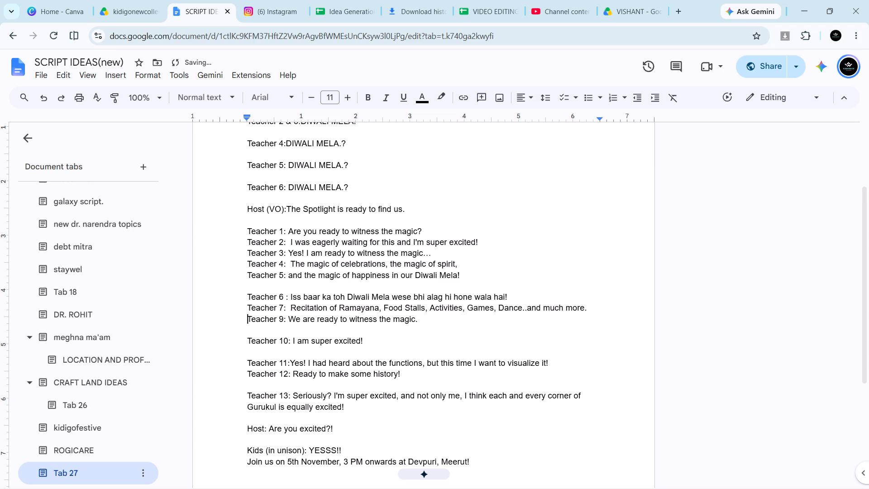
left_click(245, 296)
key("BackSpace")
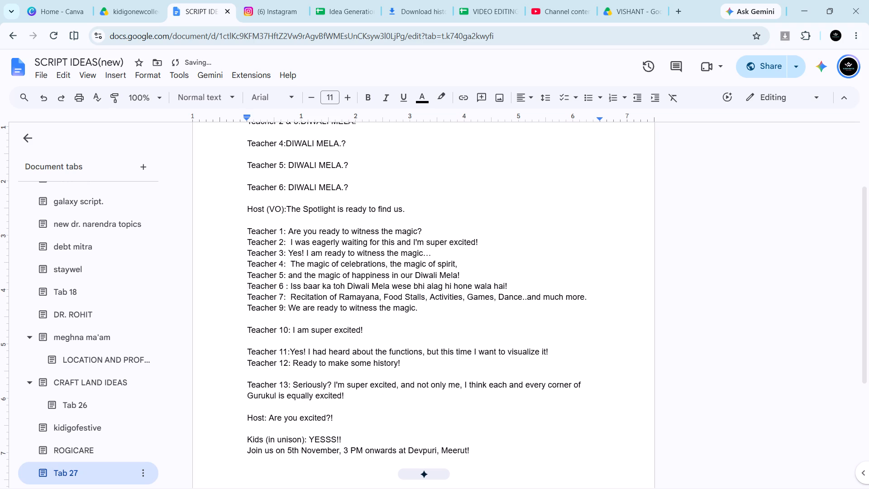
left_click(523, 256)
Delete the text from "I had heard about the functions" through "and not only me," so Teacher 11's "Yes!" runs into "I think each and every corner".
left_click_drag(464, 385, 299, 340)
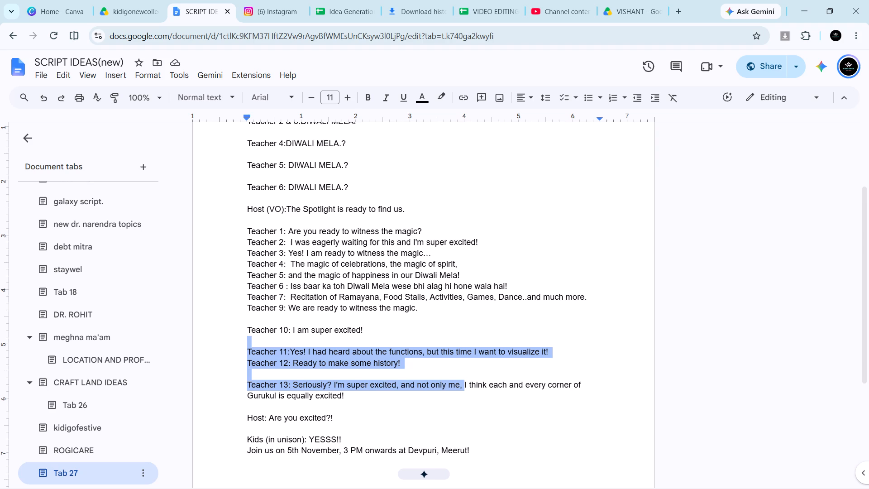
left_click_drag(299, 340, 289, 352)
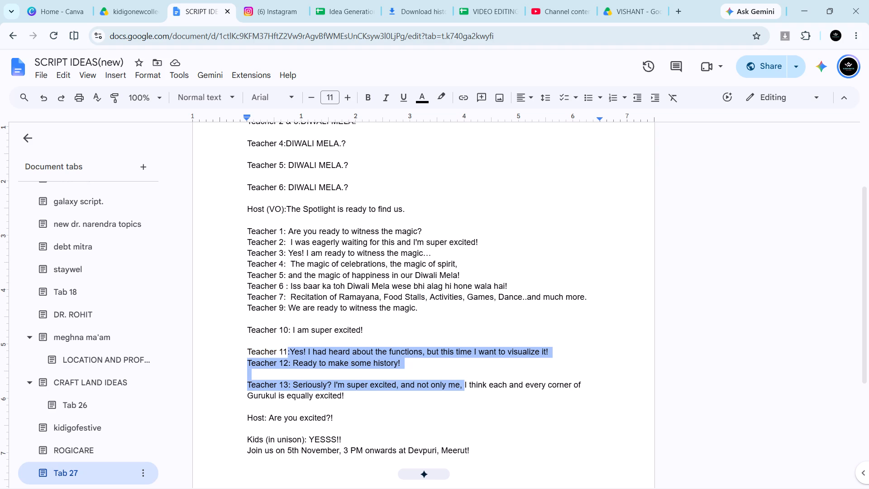
left_click_drag(289, 352, 308, 349)
key("BackSpace")
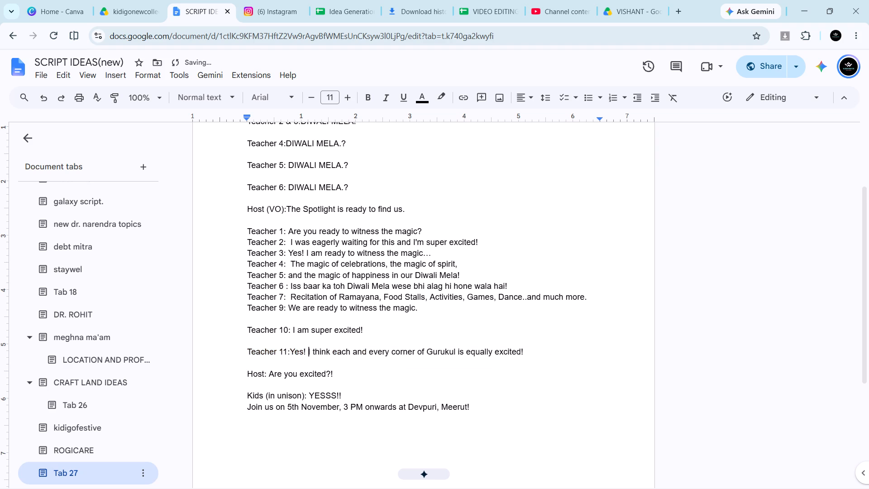
key("BackSpace")
left_click(397, 370)
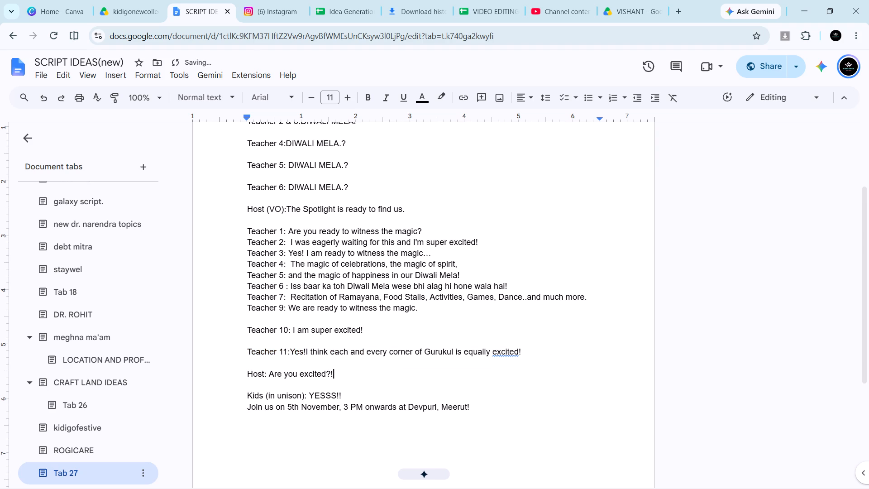
Remove the blank lines above the Teacher 10 and Teacher 11 lines.
left_click(243, 329)
key("BackSpace")
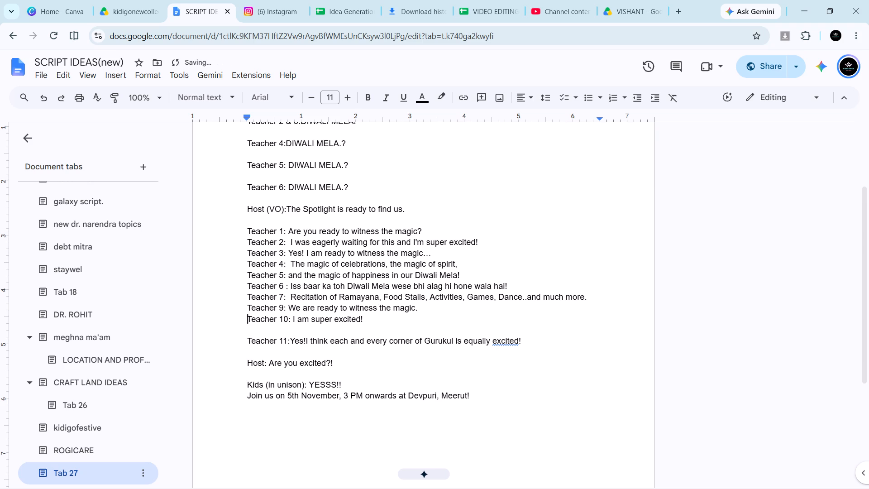
left_click(246, 340)
key("BackSpace")
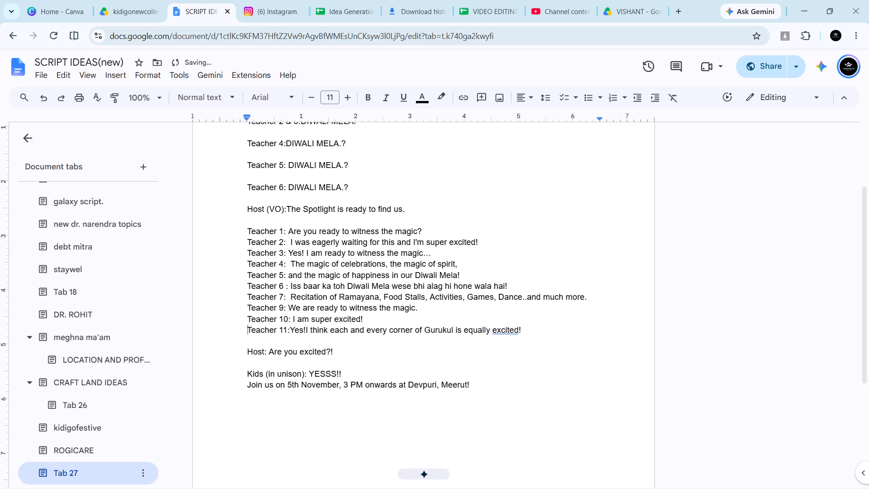
Delete Teacher 10's "I am super excited!" and the Teacher 11 label, joining the "Yes!I think each and every corner" line onto "Teacher 10:".
left_click_drag(370, 320, 298, 319)
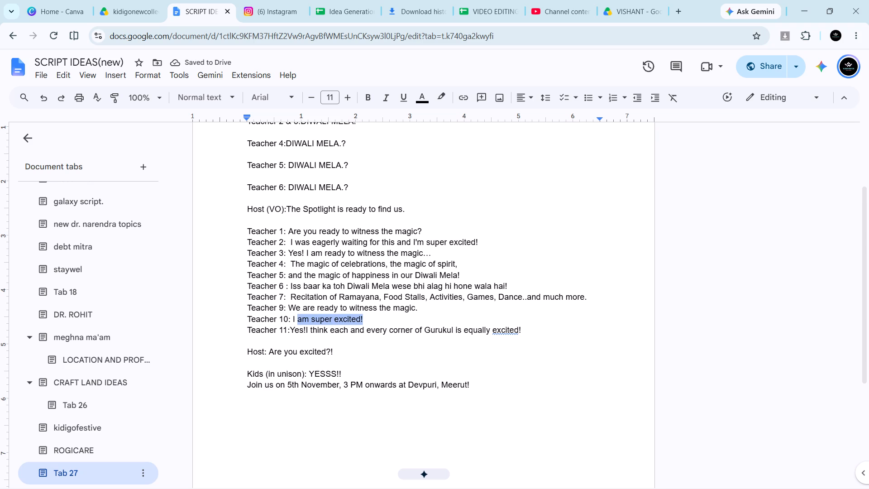
left_click_drag(298, 319, 295, 326)
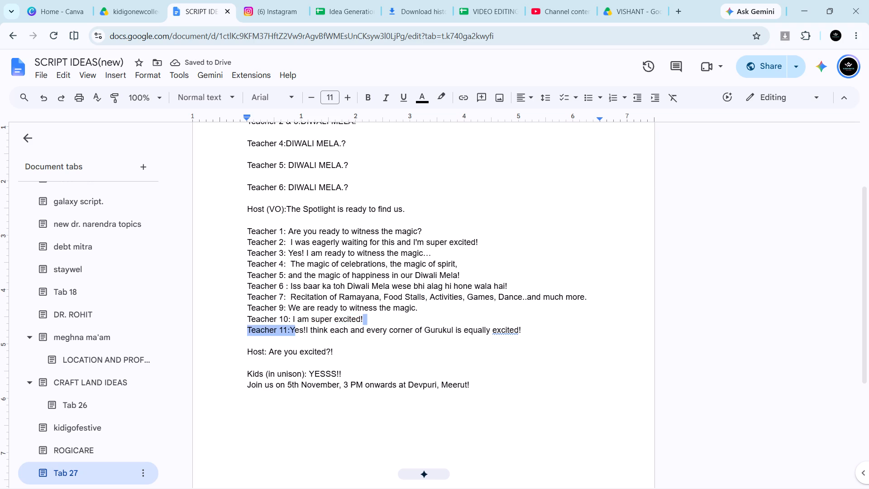
left_click_drag(295, 326, 295, 320)
key("BackSpace")
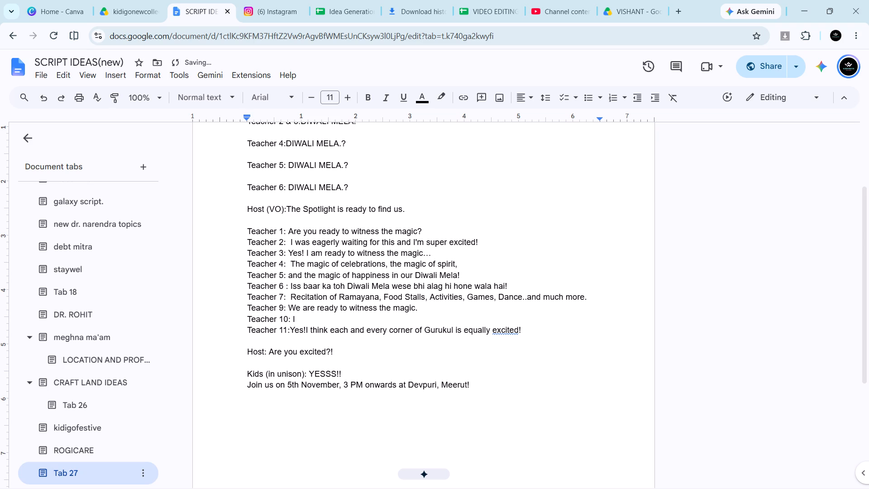
key("BackSpace")
left_click_drag(289, 329, 239, 332)
key("BackSpace")
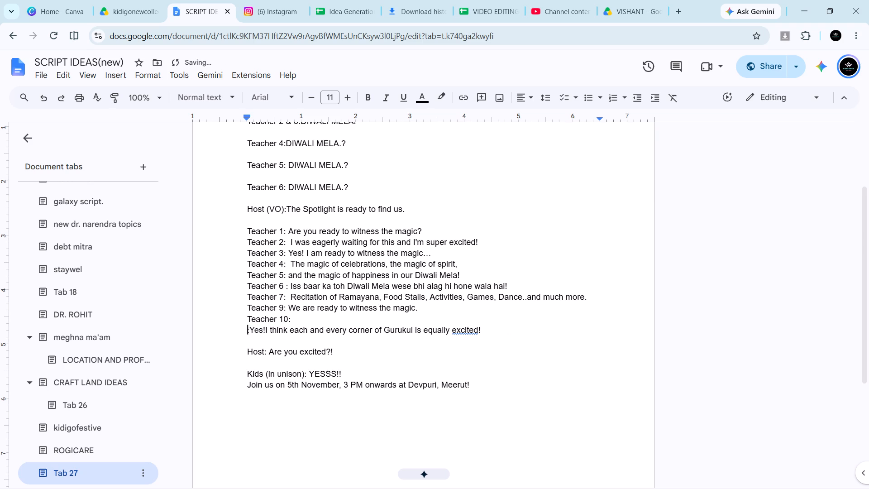
key("BackSpace")
key("BackSpace")
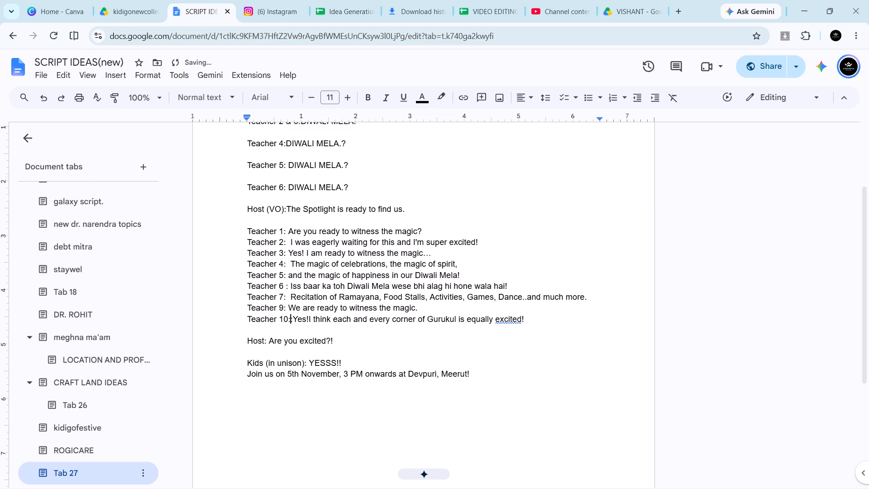
key("BackSpace")
left_click(291, 322)
key("BackSpace")
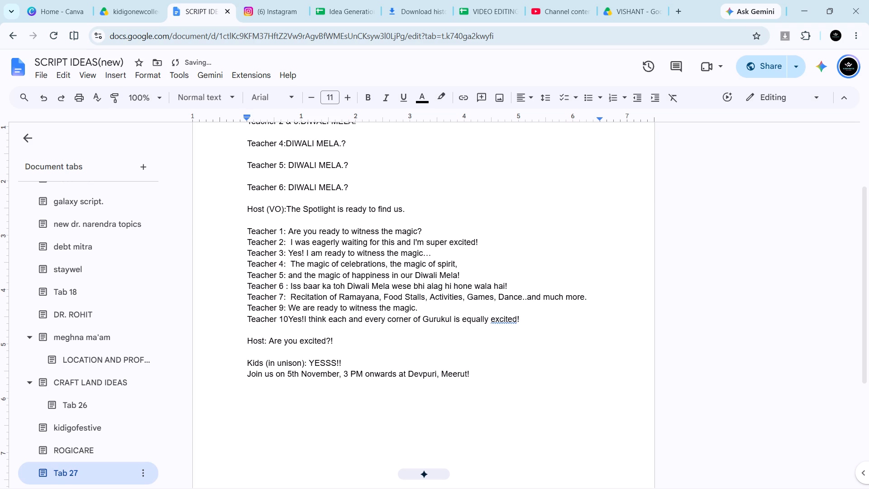
key("ctrl+z")
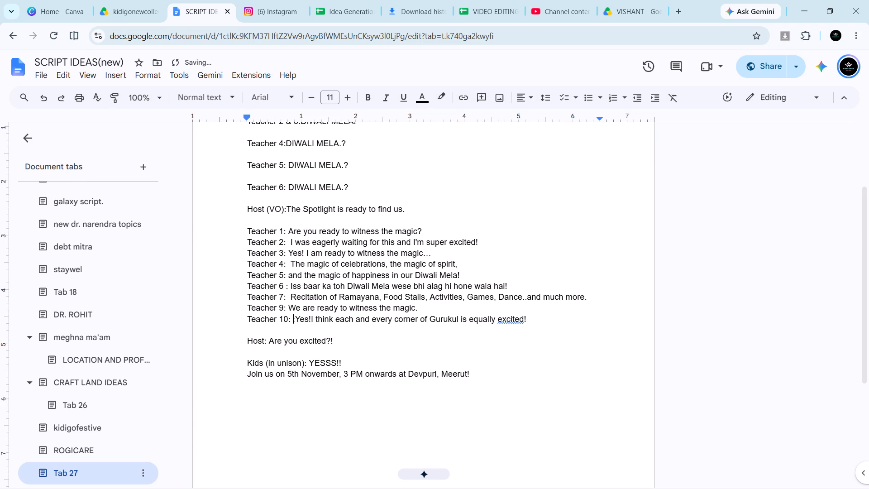
Tidy the start of the Teacher 10 line so it reads "Teacher 10: Yes!I think" with one colon and one space.
key("space")
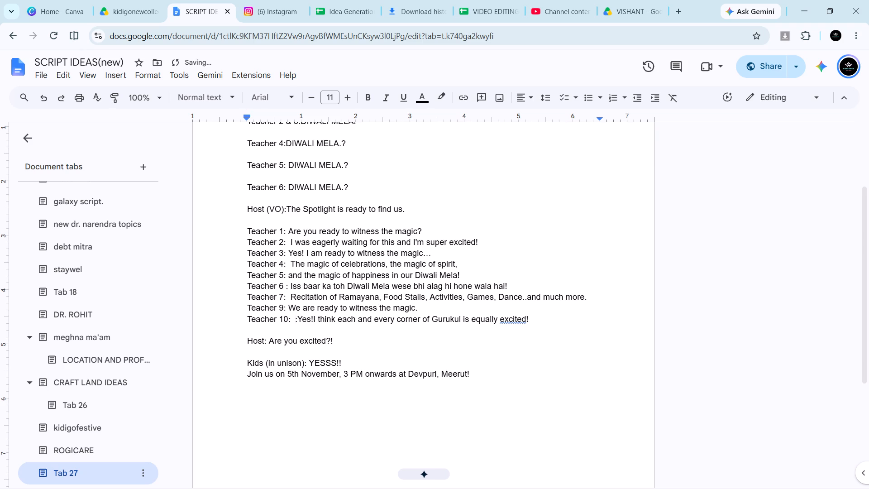
key("BackSpace")
key("BackSpace")
key("BackSpace")
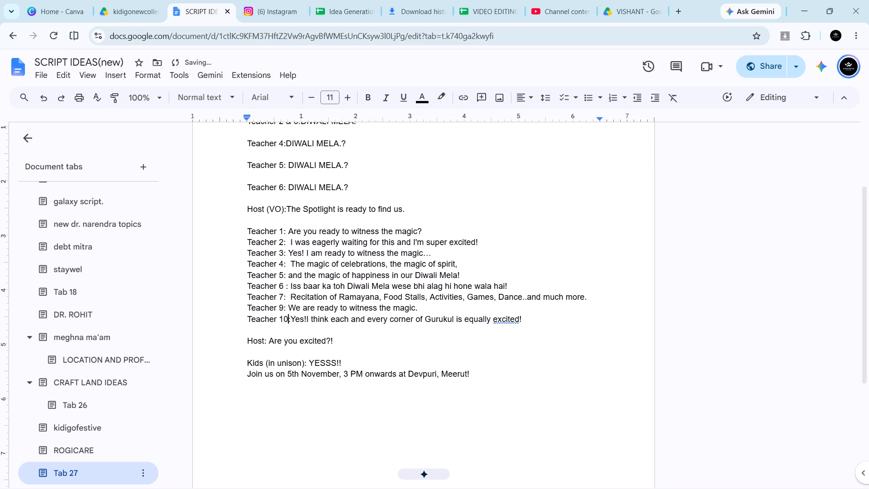
left_click(290, 320)
key("space")
left_click(375, 343)
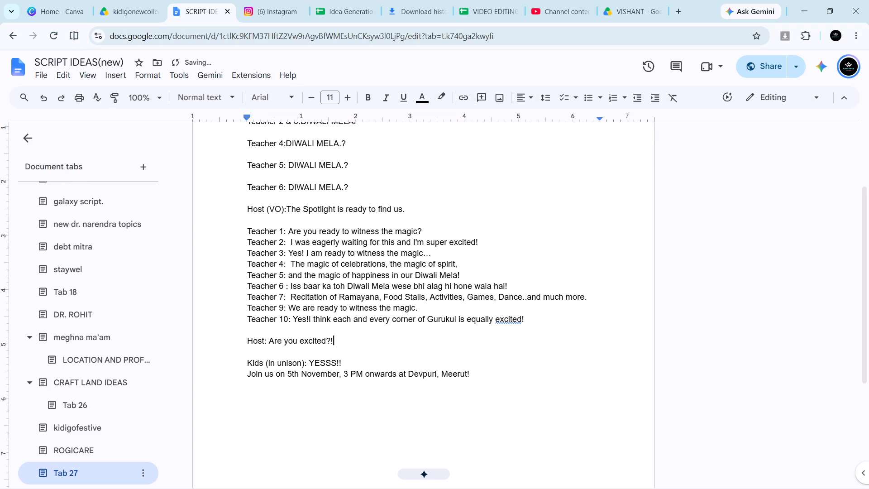
left_click(296, 332)
left_click(214, 326)
left_click(330, 330)
Delete "Yes!" from the Teacher 10 line so the dialogue starts with "I think each and every corner".
left_click_drag(309, 318, 293, 315)
key("BackSpace")
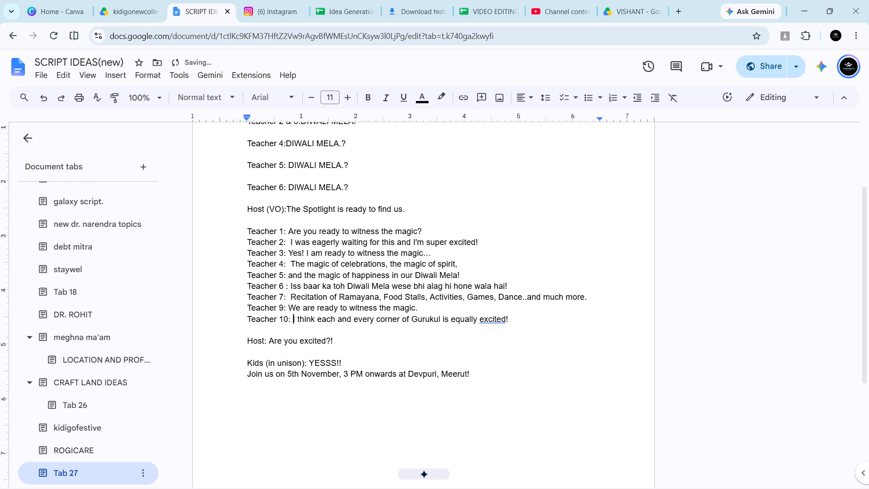
left_click(320, 331)
left_click(227, 335)
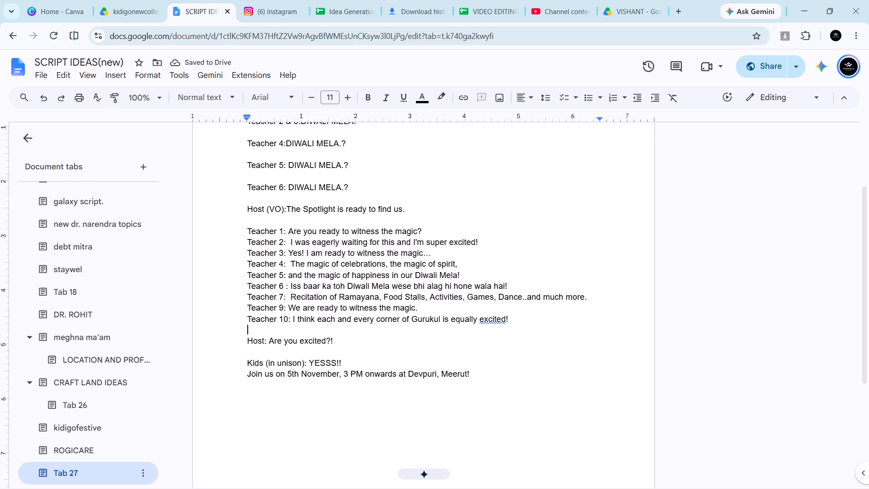
left_click(306, 337)
Renumber the last two teacher lines as Teacher 8 and Teacher 9.
left_click(282, 308)
key("BackSpace")
key("8")
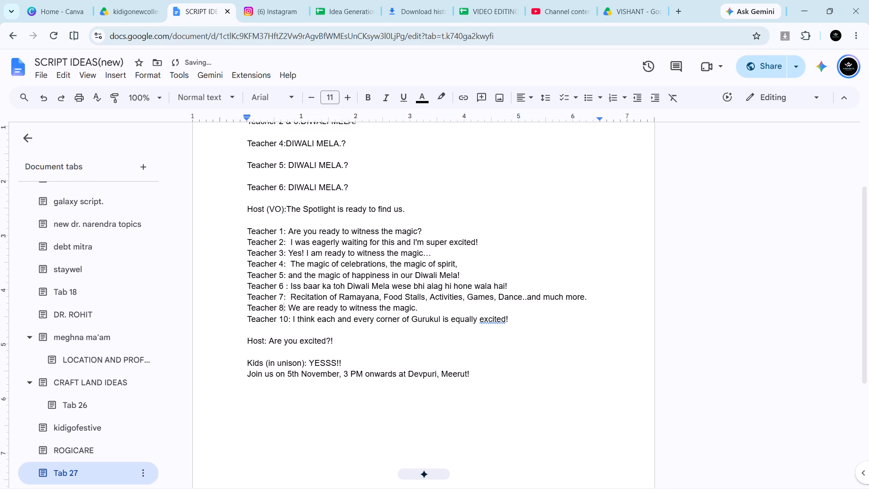
left_click(287, 318)
key("BackSpace")
key("BackSpace")
key("9")
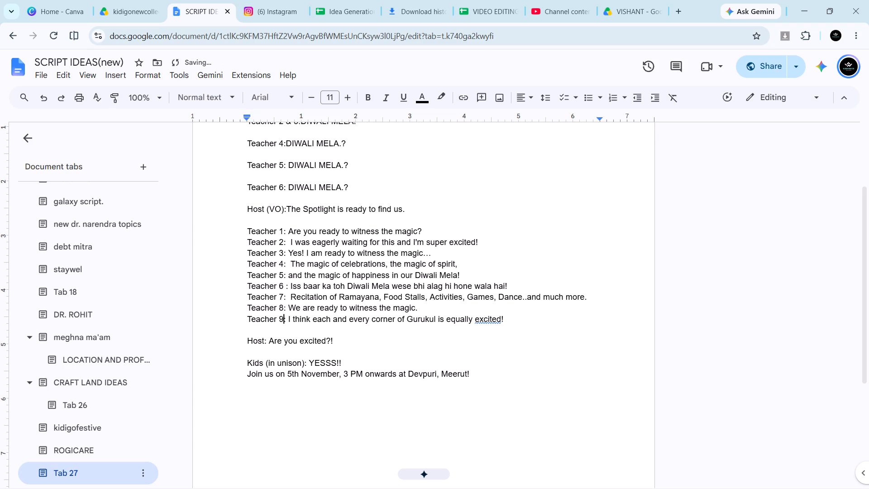
left_click(362, 336)
Review the whole script from the Host's opening line to the closing invitation, including the flagged word in Teacher 9's line.
scroll(309, 392, "up", 3)
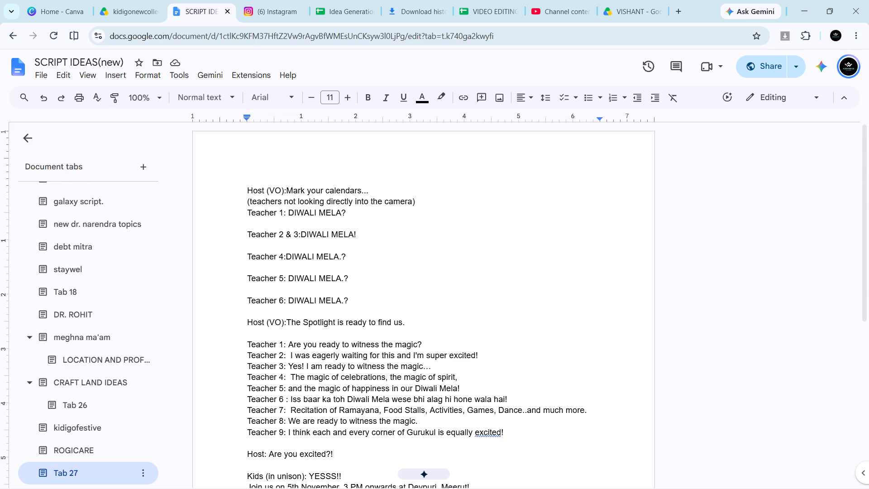
scroll(311, 384, "down", 7)
scroll(313, 376, "up", 2)
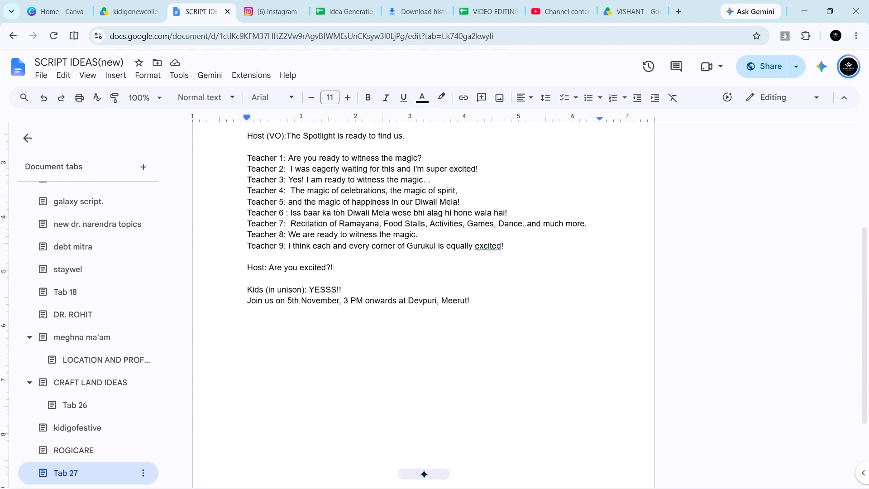
scroll(313, 376, "up", 2)
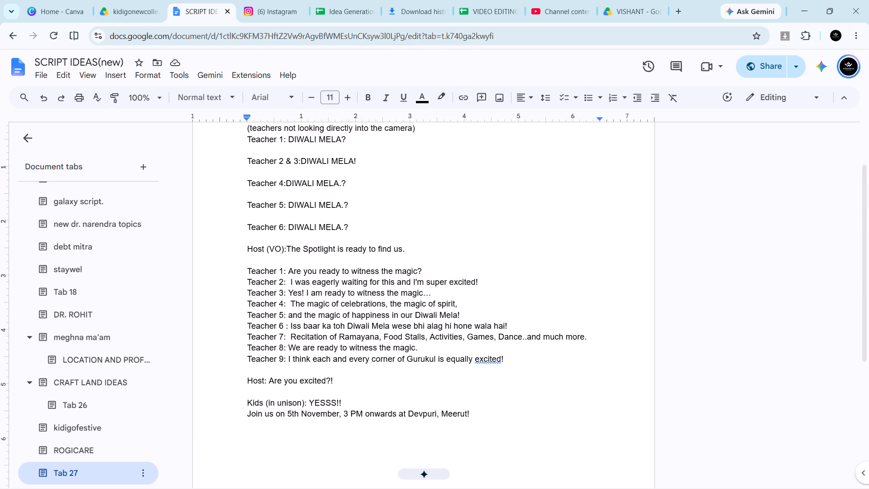
scroll(294, 376, "up", 1)
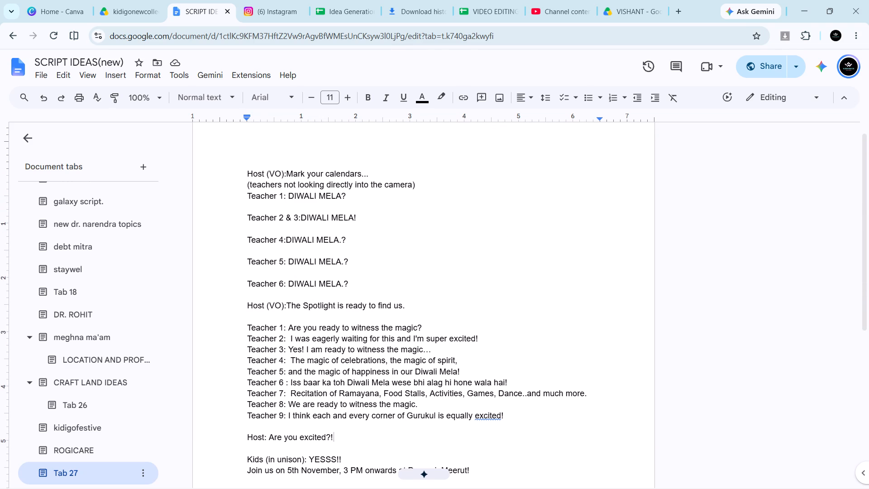
left_click(492, 417)
left_click(515, 441)
left_click(542, 419)
left_click(493, 419)
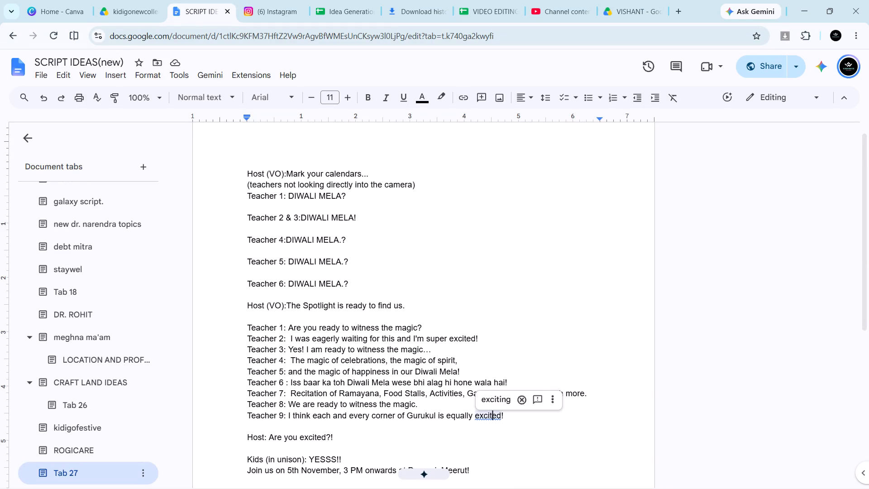
left_click(503, 441)
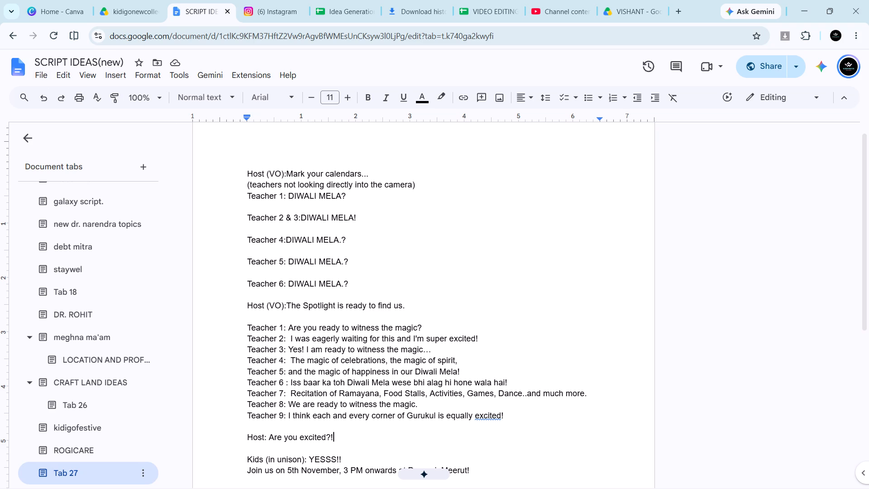
scroll(478, 366, "down", 1)
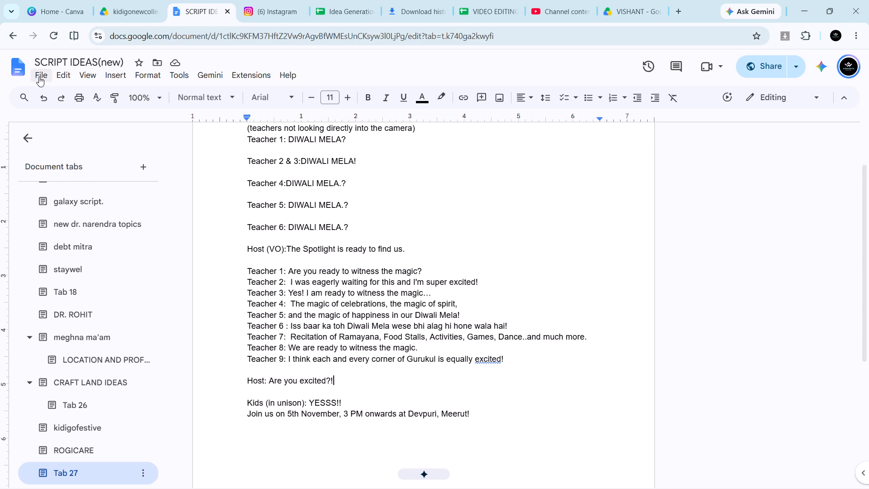
scroll(310, 223, "up", 2)
scroll(309, 212, "down", 1)
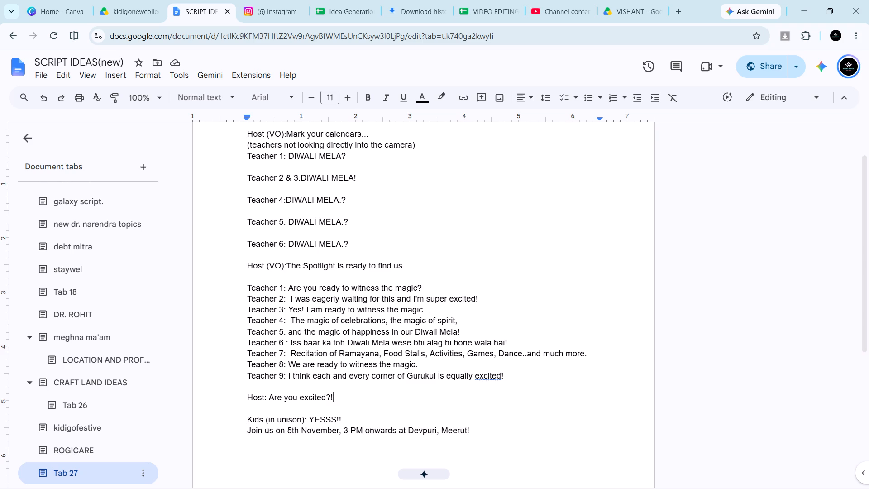
Delete the "(teachers not looking directly into the camera)" note, leaving a blank line between the Host's opening and Teacher 1.
left_click_drag(424, 143, 240, 139)
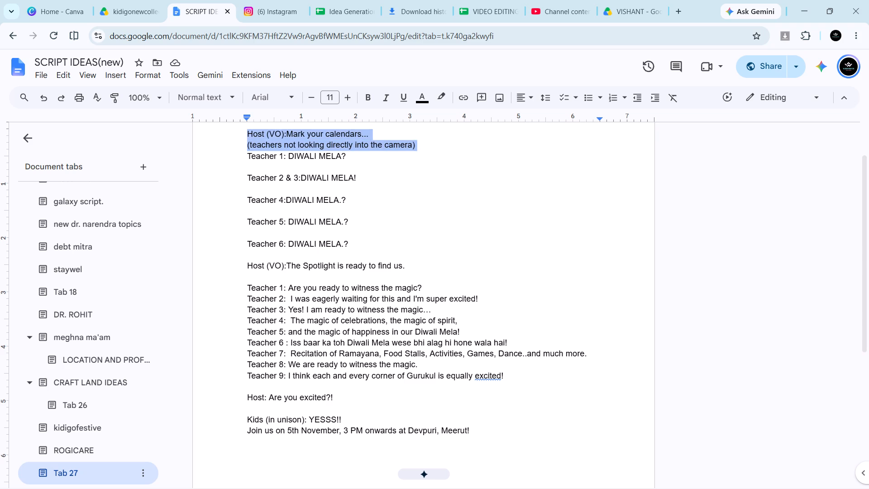
left_click_drag(240, 139, 240, 145)
key("BackSpace")
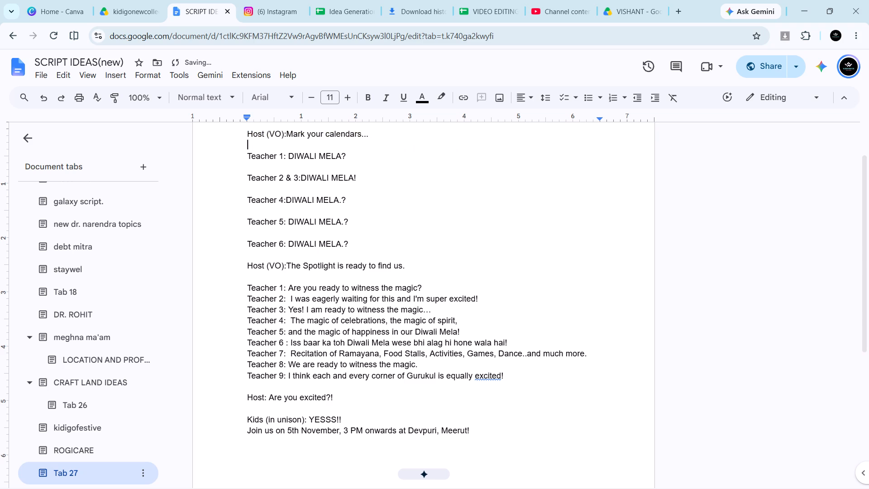
key("BackSpace")
key("Return")
Insert a blank line between Teacher 5's "Diwali Mela!" line and the Teacher 6 line.
left_click(464, 332)
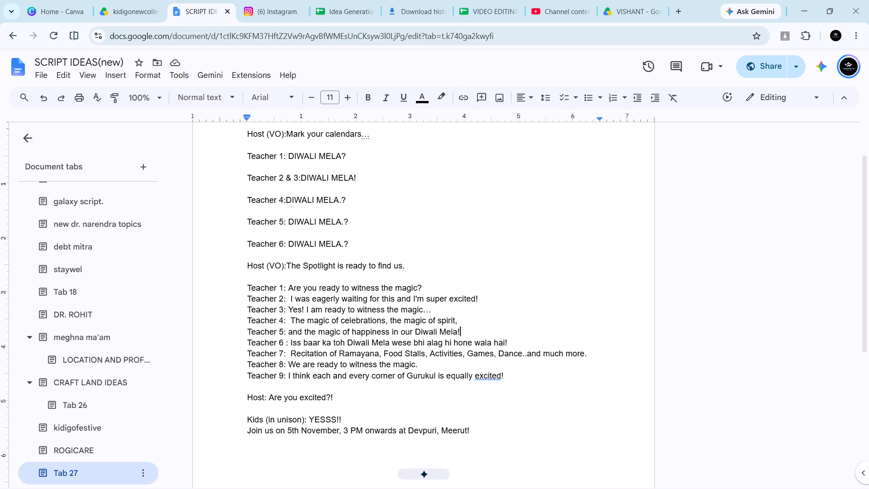
key("Return")
left_click(441, 422)
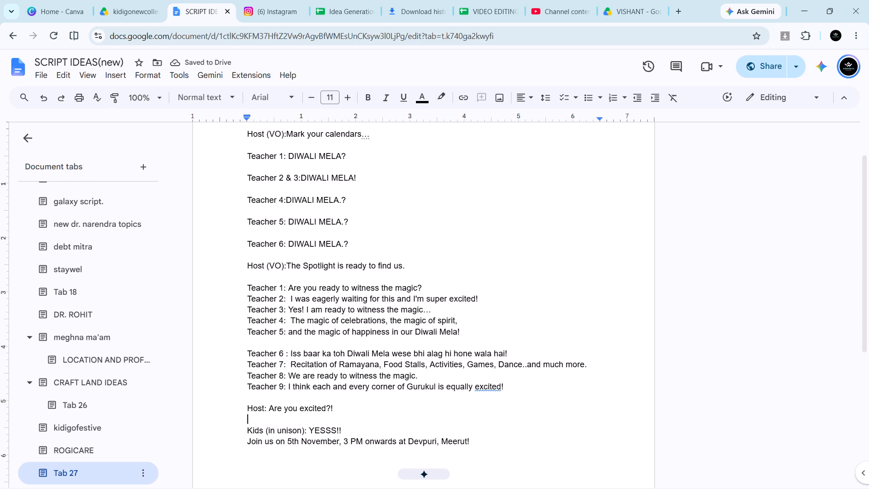
Export the current tab, Tab 27, as a PDF document.
left_click(46, 73)
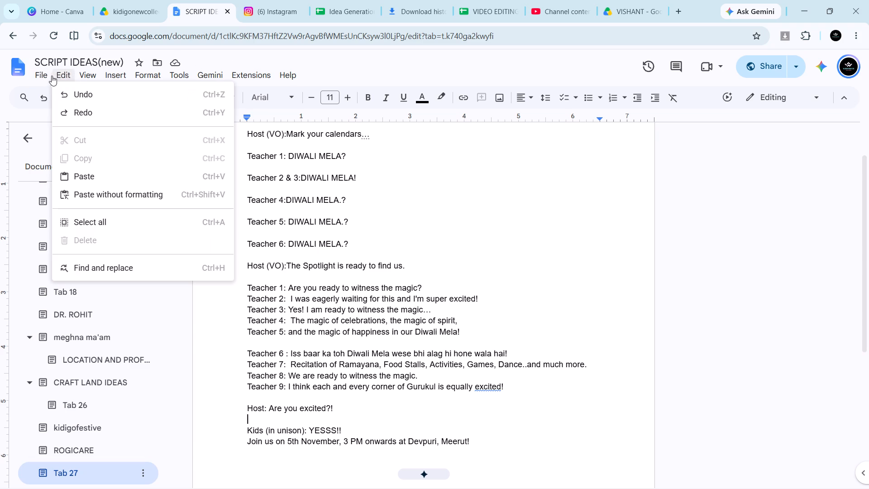
left_click(43, 72)
left_click(42, 75)
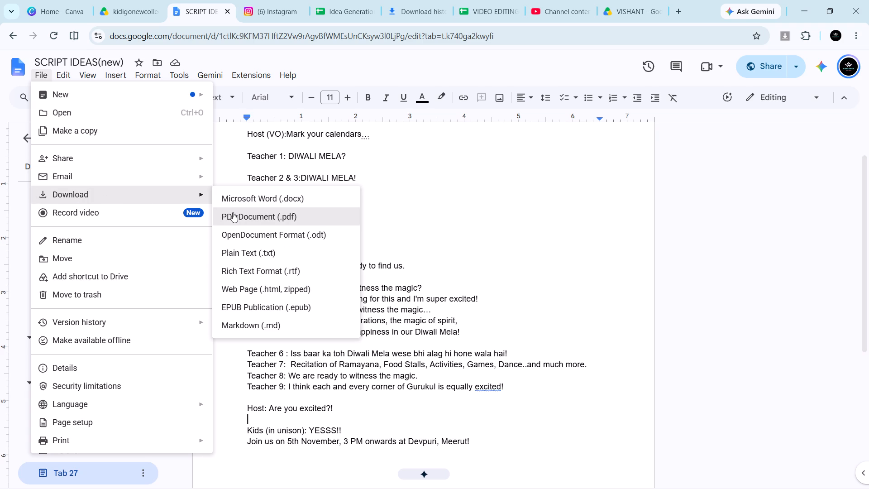
left_click(234, 213)
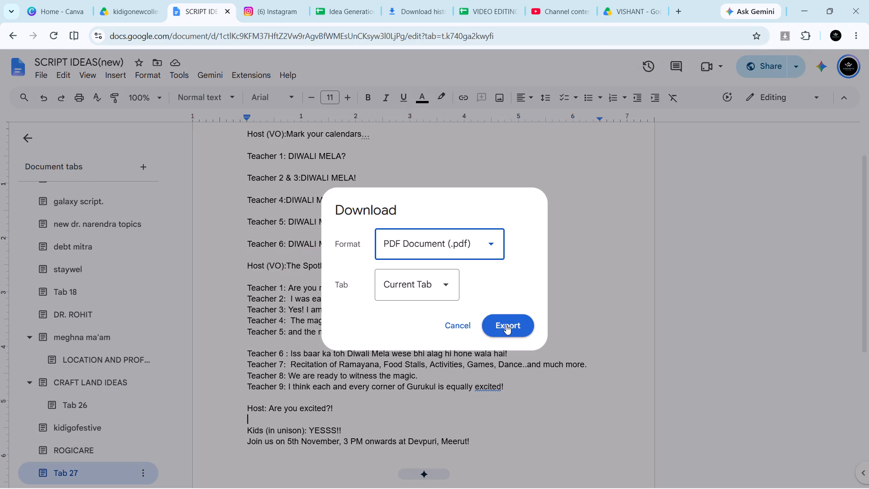
left_click(506, 325)
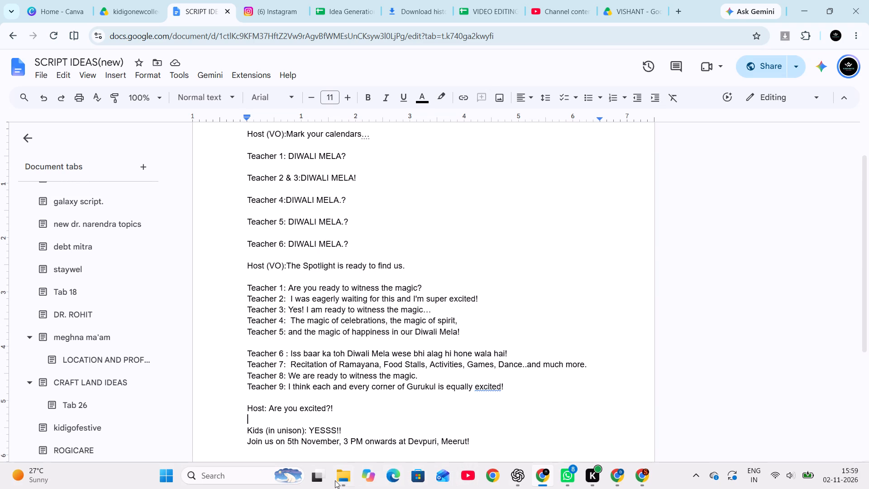
In File Explorer's Downloads folder, rename the newly exported SCRIPT IDEAS(new) PDF as "gurukul pre diwali script.".
left_click(343, 478)
left_click(72, 267)
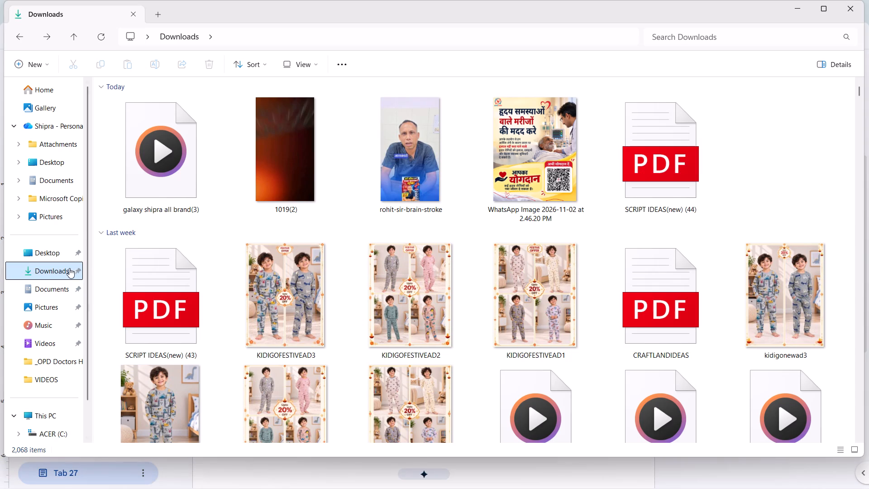
left_click(116, 172)
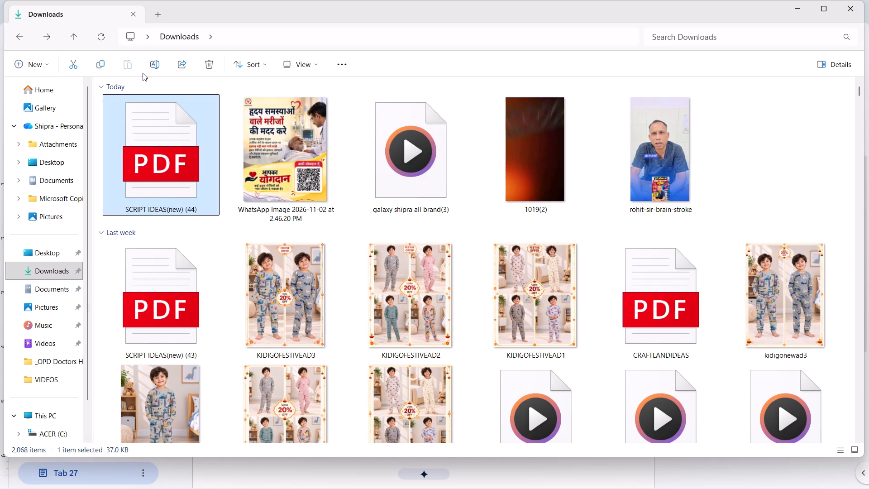
left_click(158, 70)
type("gurukul diwal")
key("BackSpace")
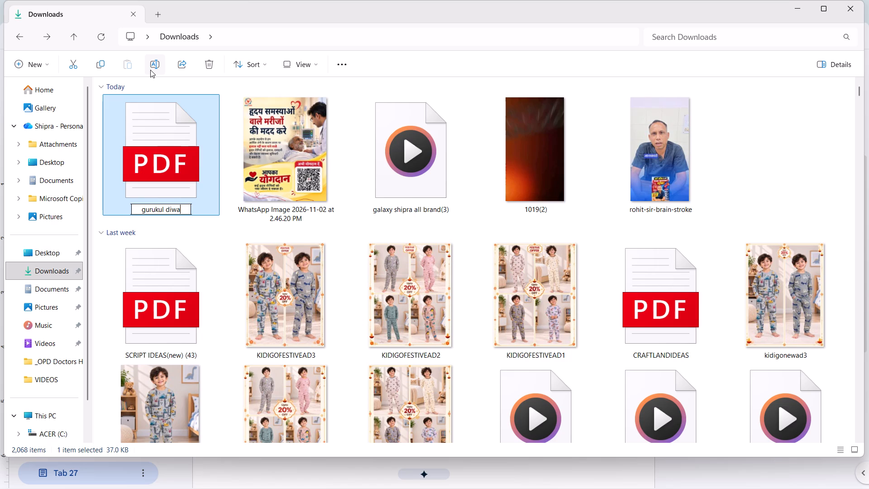
key("BackSpace")
key("BackSpace")
key("BackSpace")
key("BackSpace")
type("pre diwali")
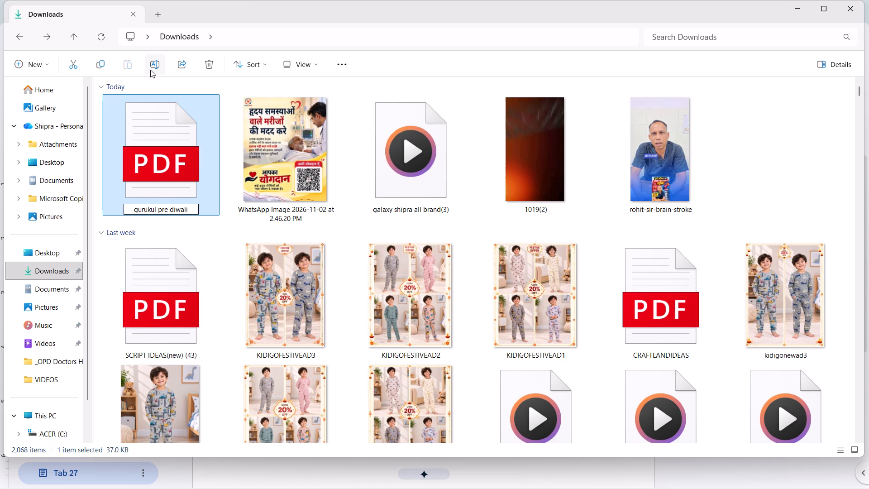
key("space")
type("script.")
key("Return")
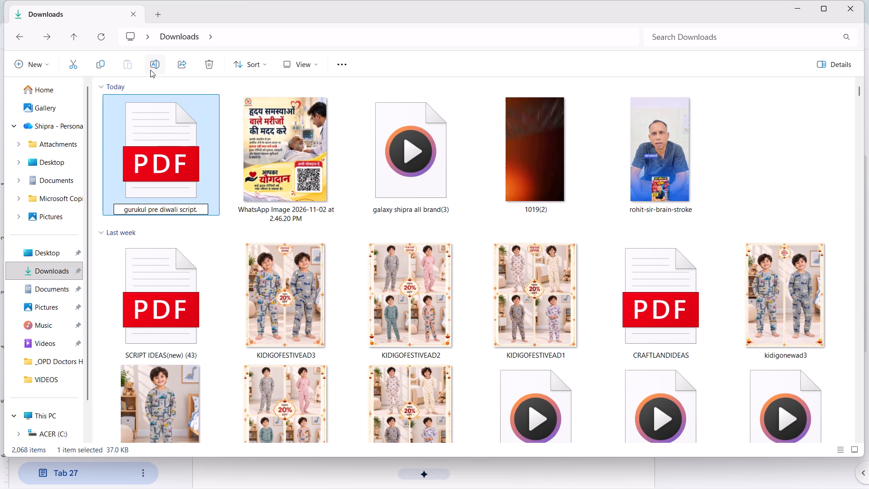
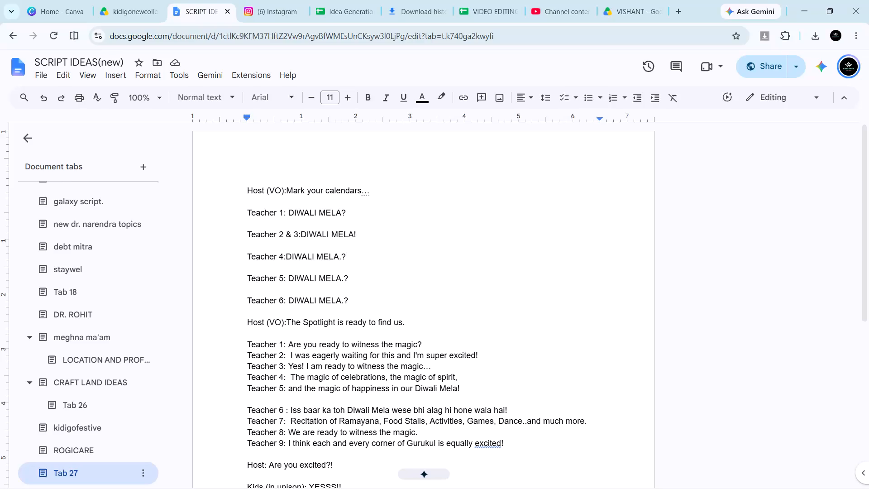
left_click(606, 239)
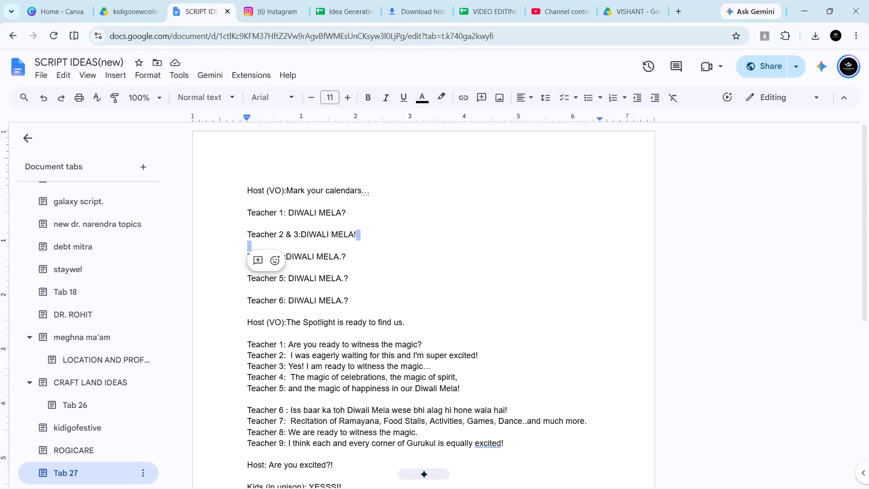